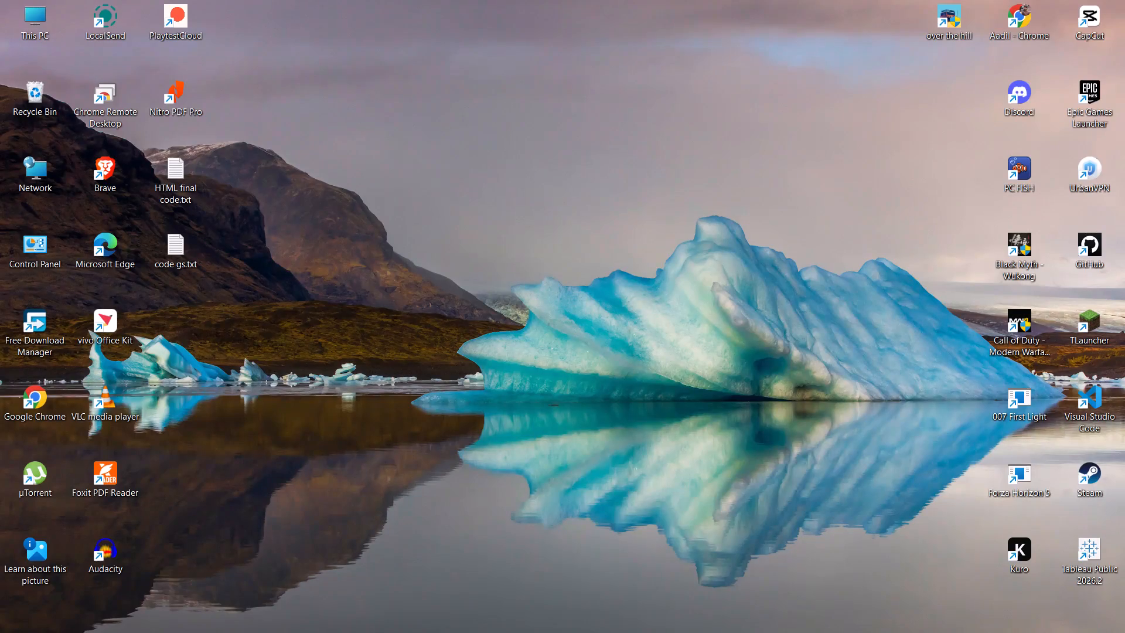
Turn off automatic hiding of the taskbar in the Windows taskbar settings and close Settings.
{"action": "right_click", "coordinate": [775, 632]}
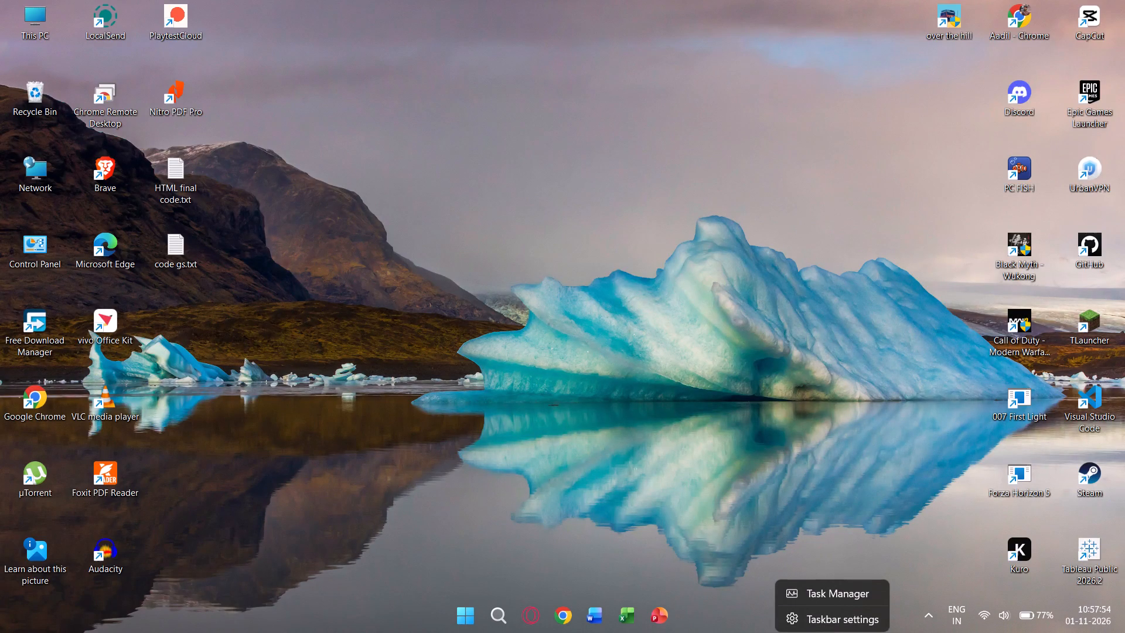
{"action": "left_click", "coordinate": [806, 625]}
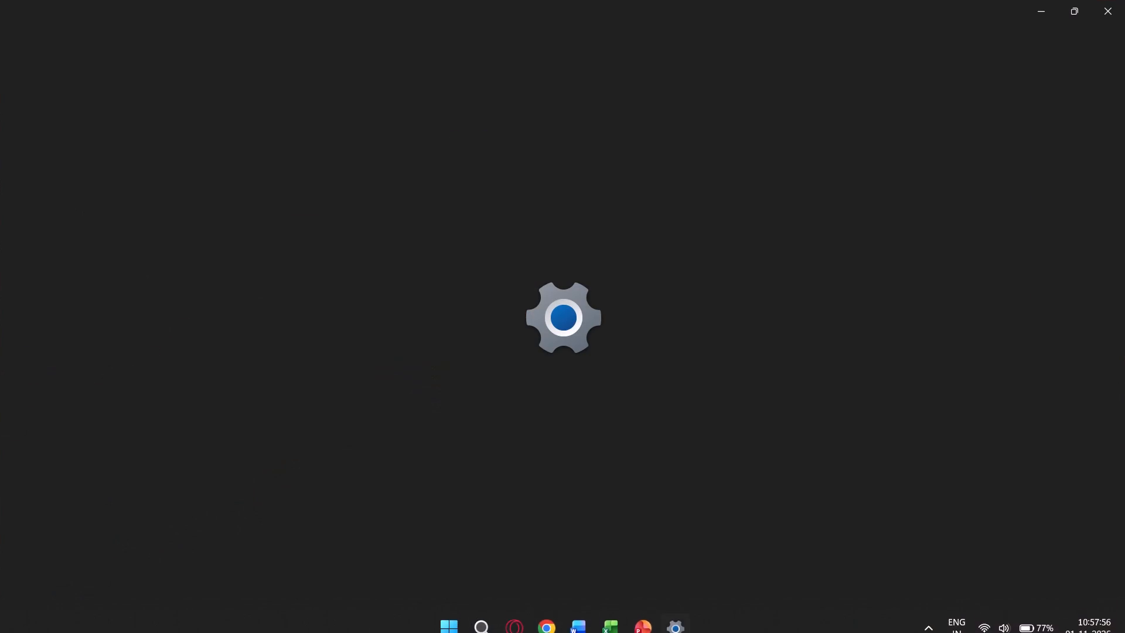
{"action": "scroll", "coordinate": [708, 386], "scroll_direction": "up", "scroll_amount": 3}
{"action": "scroll", "coordinate": [708, 386], "scroll_direction": "down", "scroll_amount": 1}
{"action": "scroll", "coordinate": [708, 386], "scroll_direction": "up", "scroll_amount": 2}
{"action": "scroll", "coordinate": [708, 386], "scroll_direction": "down", "scroll_amount": 4}
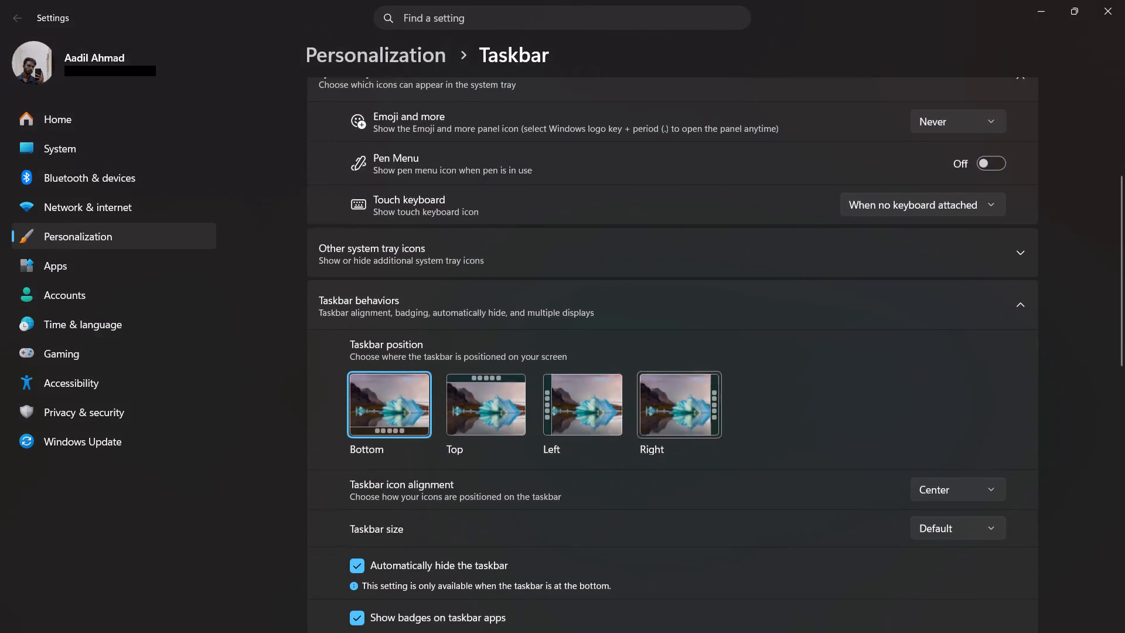
{"action": "left_click", "coordinate": [358, 567]}
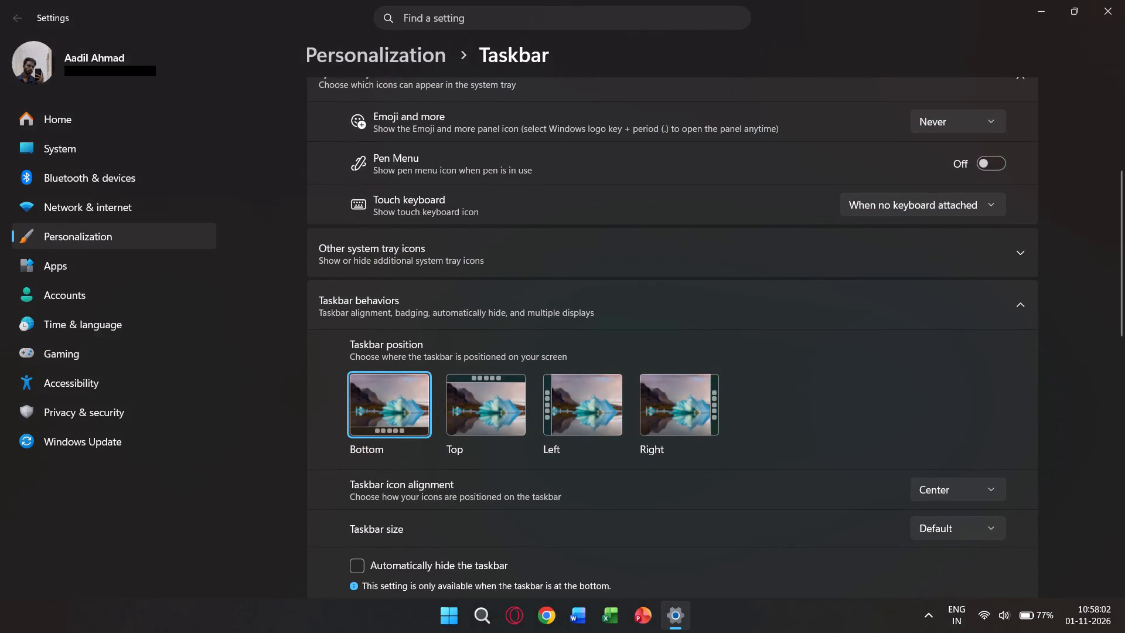
{"action": "left_click", "coordinate": [1102, 16]}
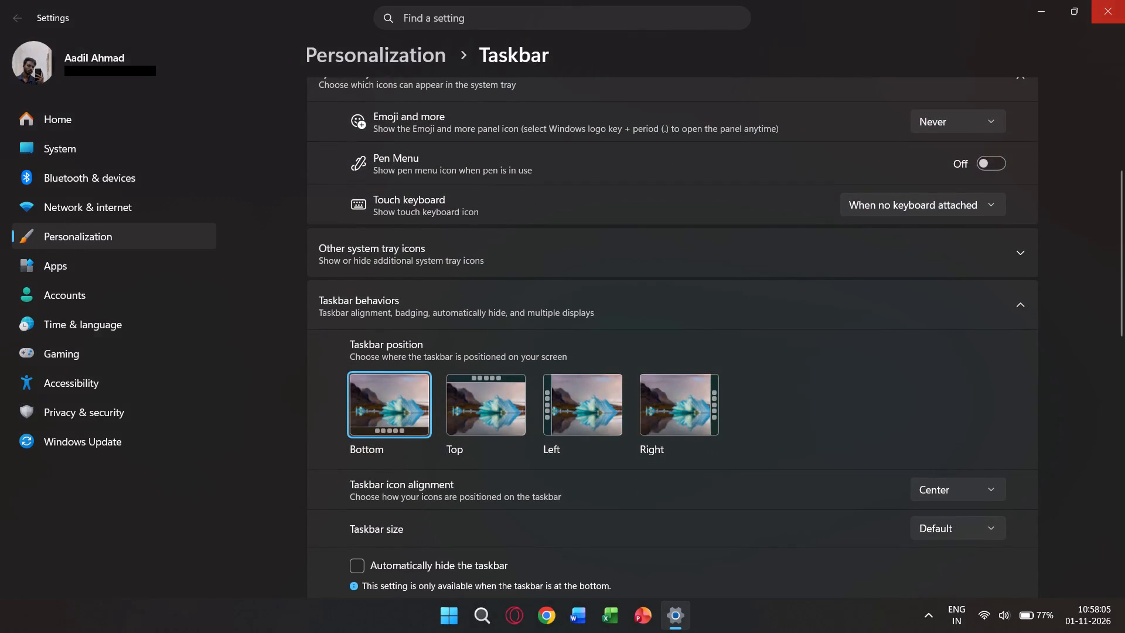
Open Google Chrome with the Commercial Branch profile.
{"action": "left_click", "coordinate": [560, 622]}
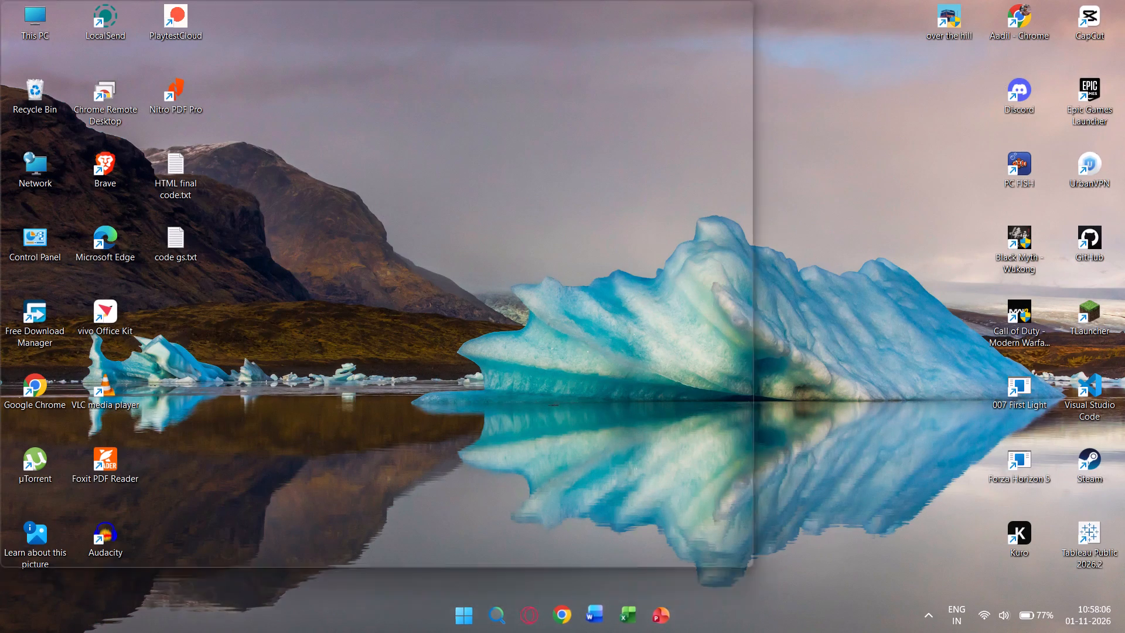
{"action": "left_click", "coordinate": [786, 268]}
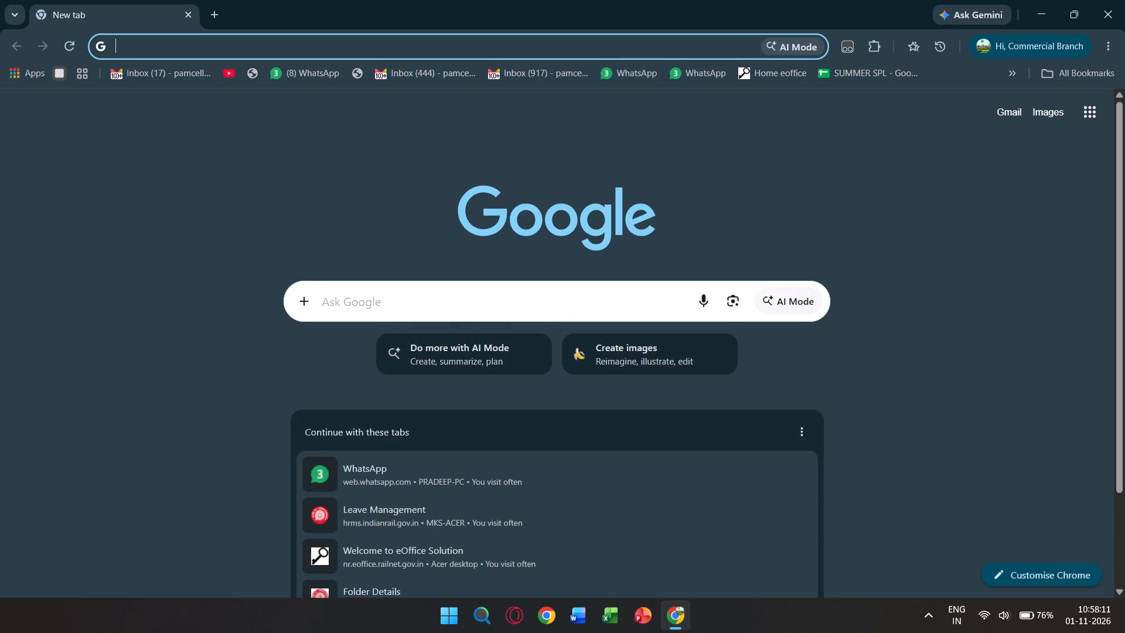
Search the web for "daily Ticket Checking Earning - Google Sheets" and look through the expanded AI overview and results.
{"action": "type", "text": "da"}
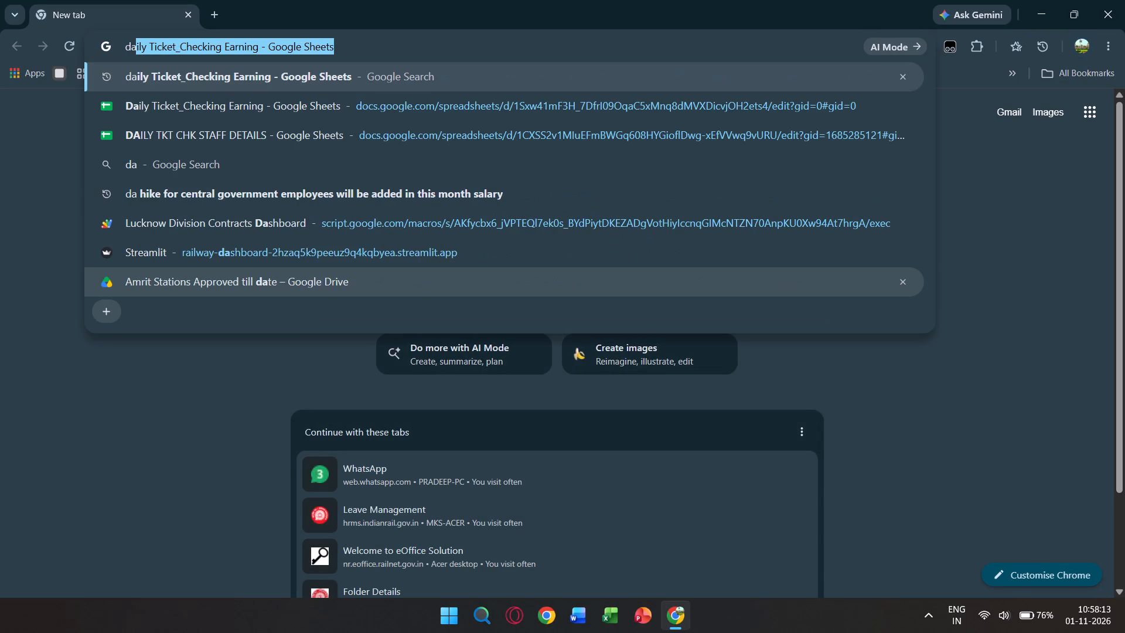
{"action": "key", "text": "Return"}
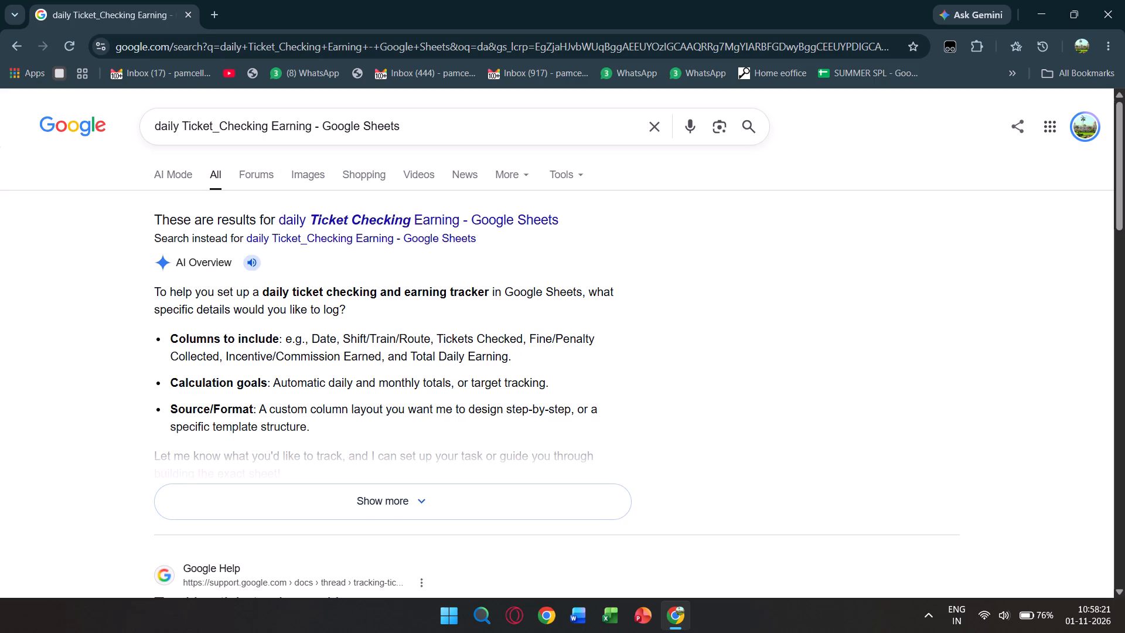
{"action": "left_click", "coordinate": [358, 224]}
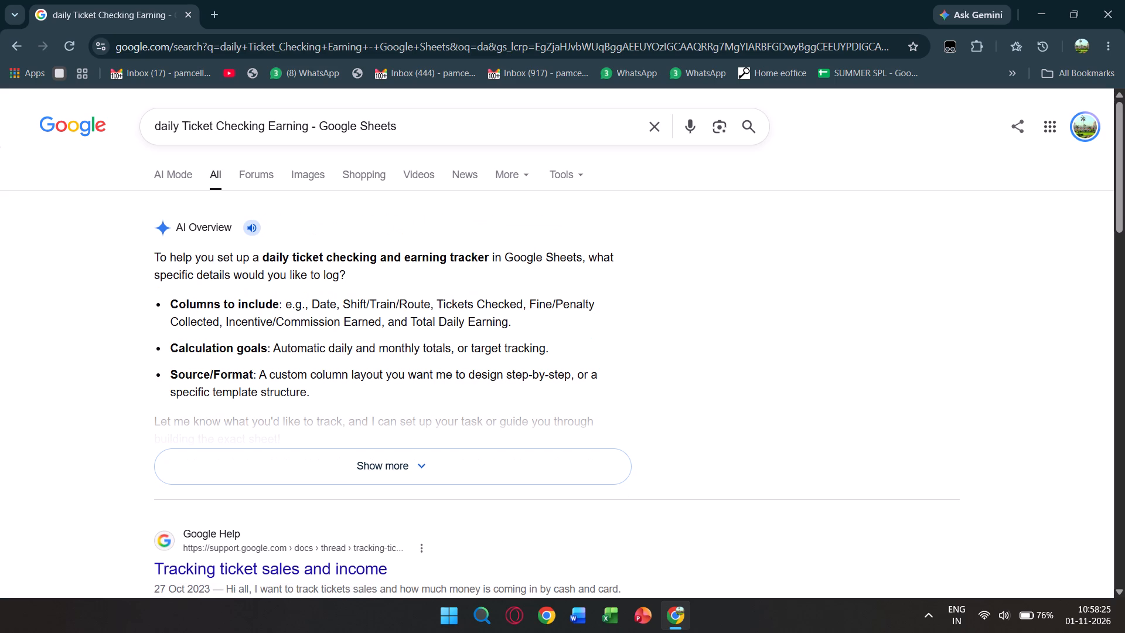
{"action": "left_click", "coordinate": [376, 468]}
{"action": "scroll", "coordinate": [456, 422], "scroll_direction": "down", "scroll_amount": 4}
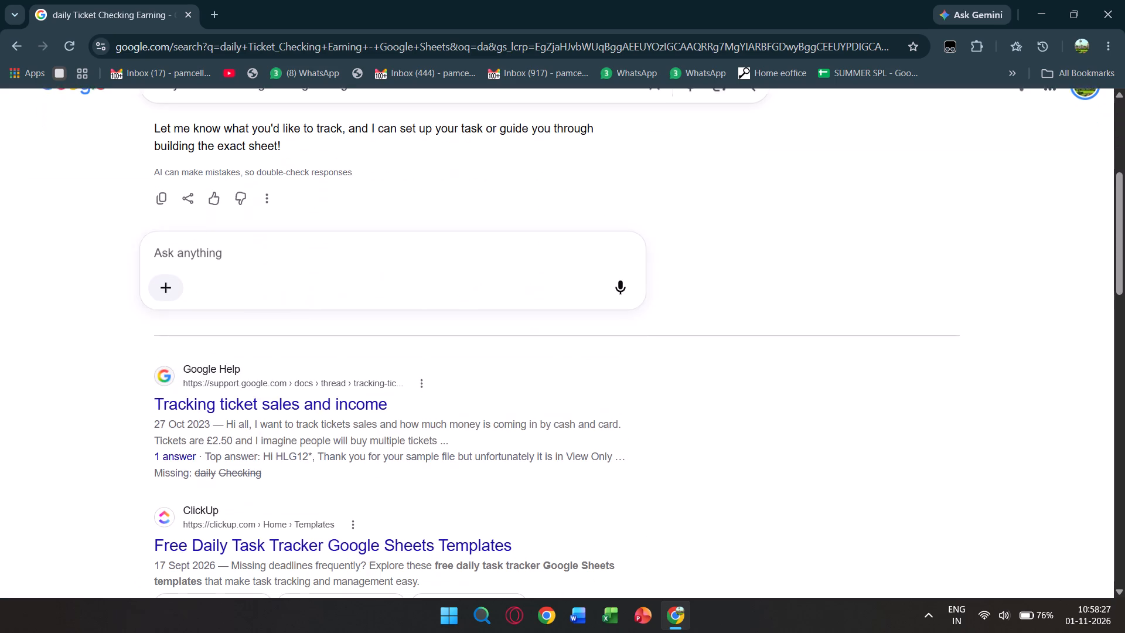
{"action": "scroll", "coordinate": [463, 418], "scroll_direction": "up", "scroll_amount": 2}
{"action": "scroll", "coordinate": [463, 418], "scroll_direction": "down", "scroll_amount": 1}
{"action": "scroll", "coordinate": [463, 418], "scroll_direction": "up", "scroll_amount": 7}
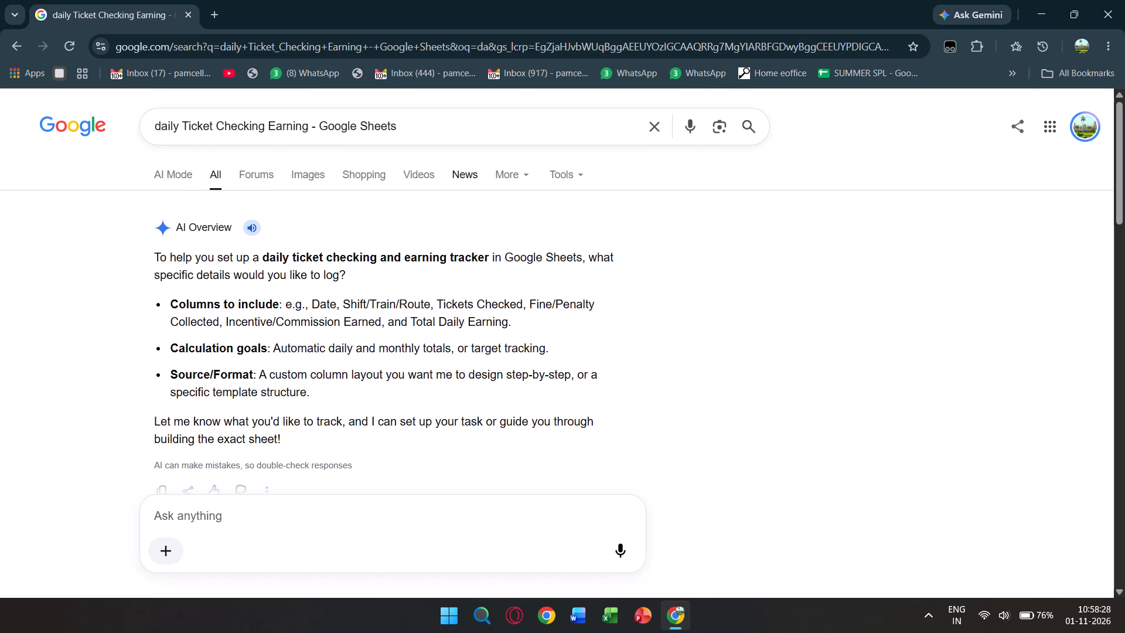
Open the Daily Ticket_Checking Earning spreadsheet in Google Sheets from the address suggestions for "da".
{"action": "left_click", "coordinate": [272, 40]}
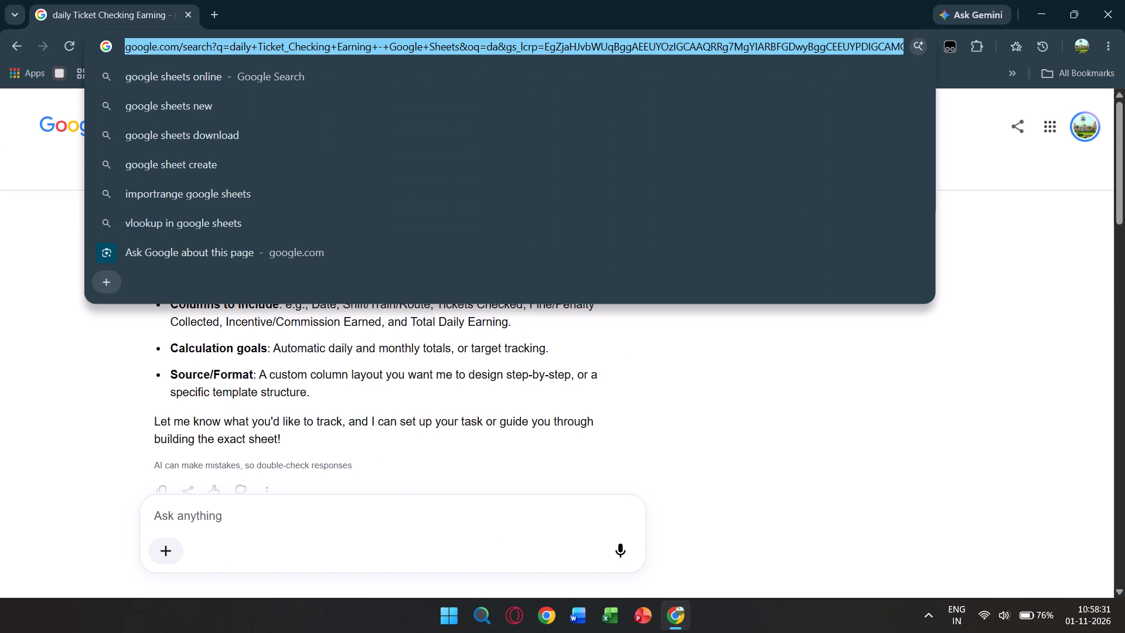
{"action": "type", "text": "da"}
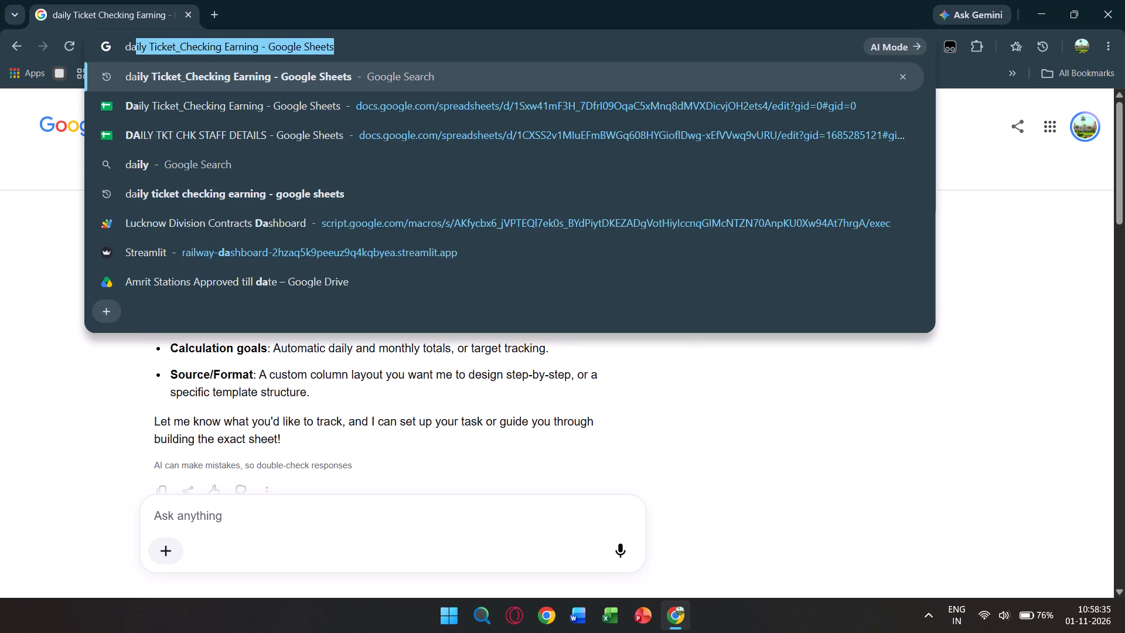
{"action": "left_click", "coordinate": [388, 112]}
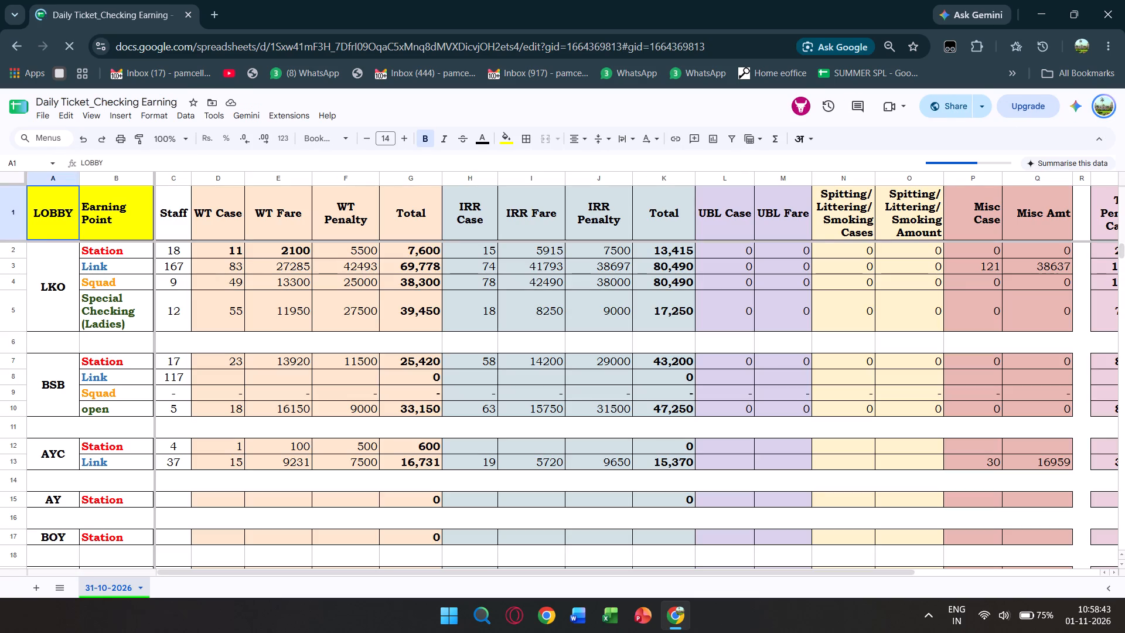
Examine the 31-10-2026 sheet from the lobby earning rows through the grand total to the average-per-head and rank summary.
{"action": "scroll", "coordinate": [382, 232], "scroll_direction": "down", "scroll_amount": 1}
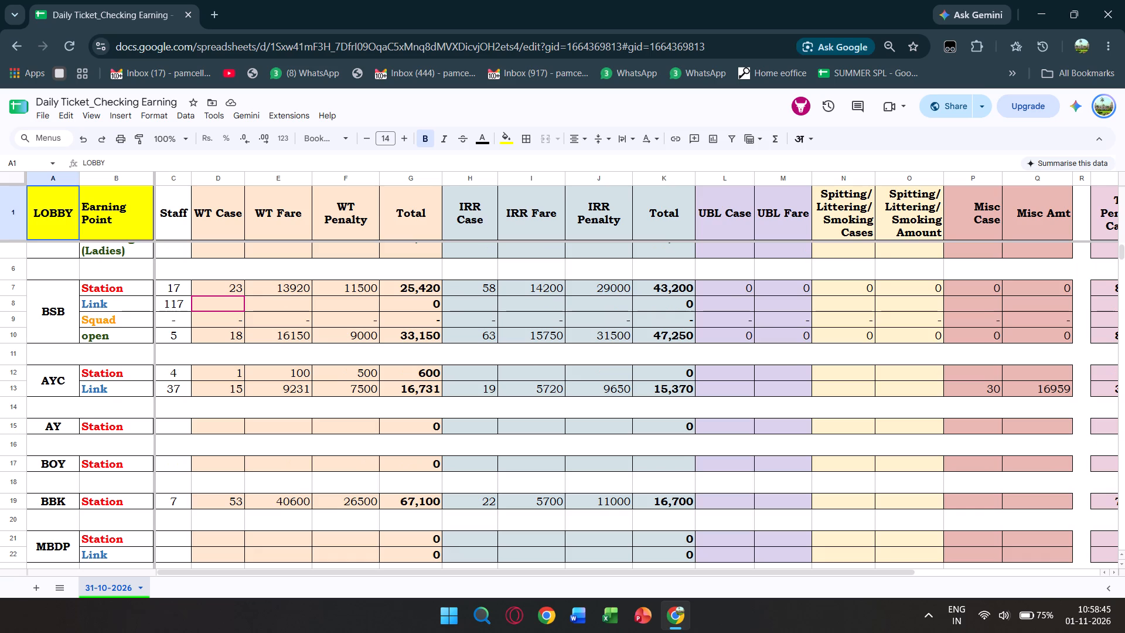
{"action": "scroll", "coordinate": [382, 232], "scroll_direction": "down", "scroll_amount": 4}
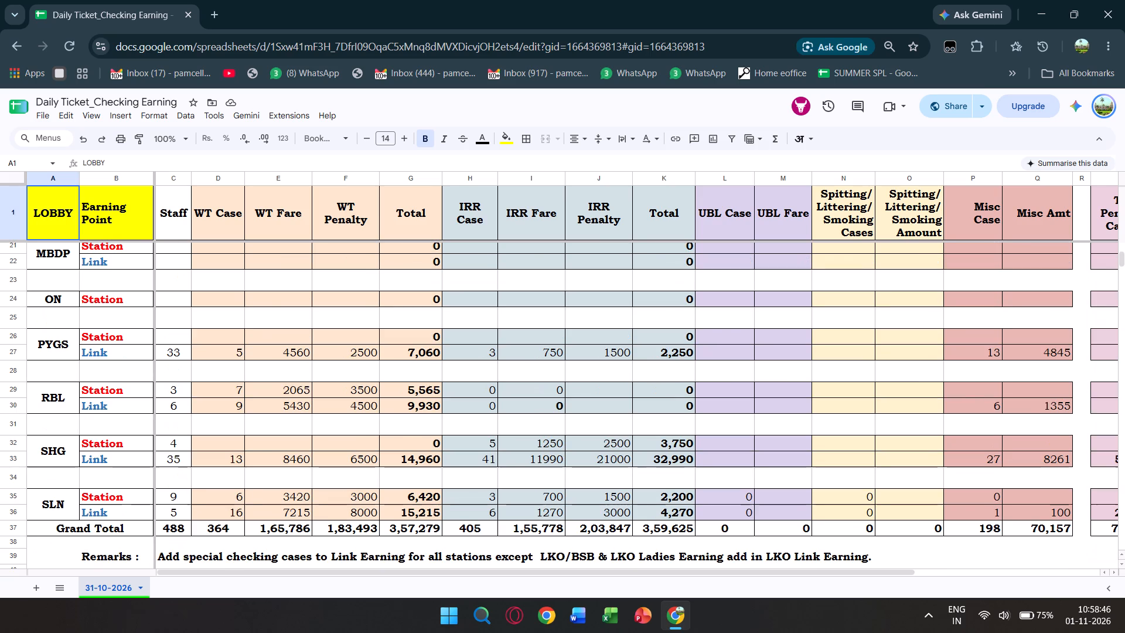
{"action": "scroll", "coordinate": [382, 232], "scroll_direction": "up", "scroll_amount": 1}
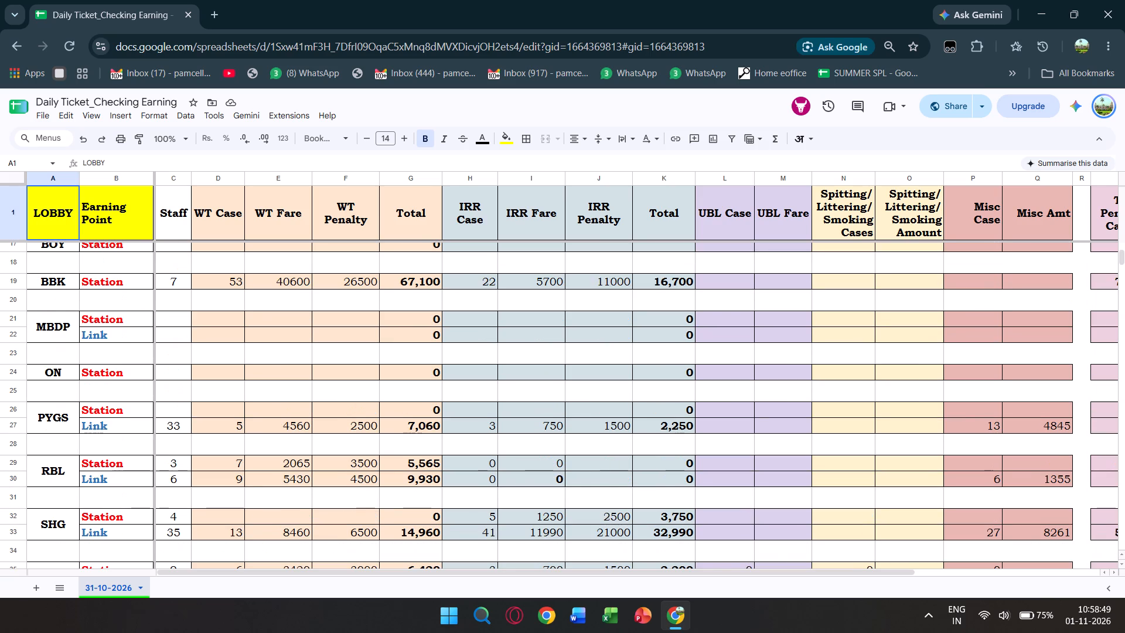
{"action": "scroll", "coordinate": [382, 232], "scroll_direction": "down", "scroll_amount": 5}
{"action": "scroll", "coordinate": [382, 232], "scroll_direction": "up", "scroll_amount": 2}
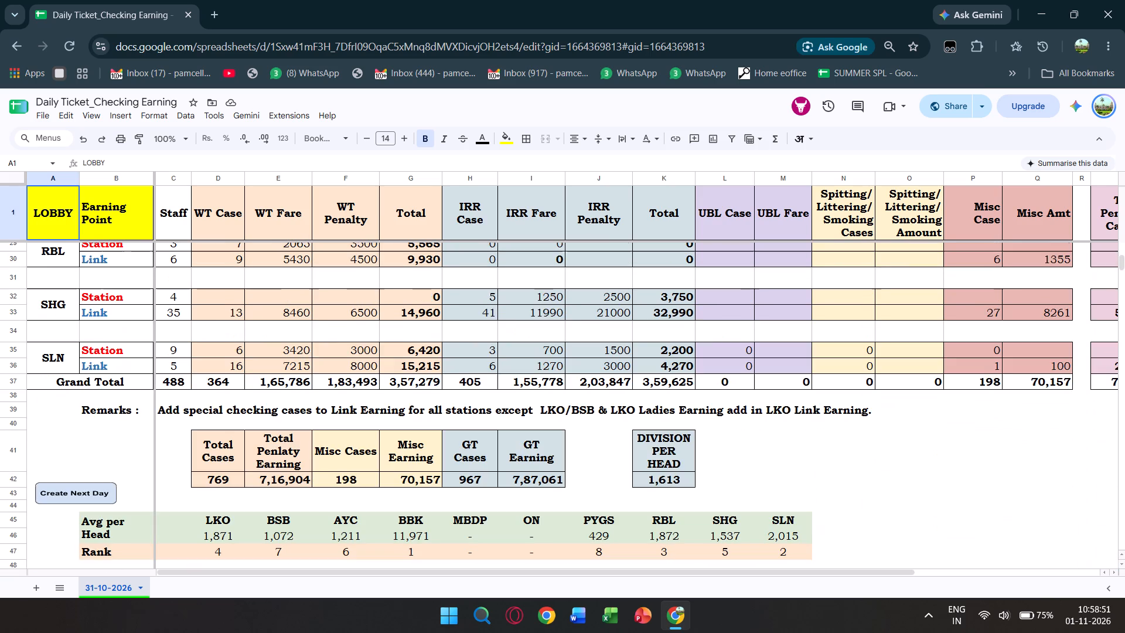
{"action": "scroll", "coordinate": [382, 232], "scroll_direction": "down", "scroll_amount": 2}
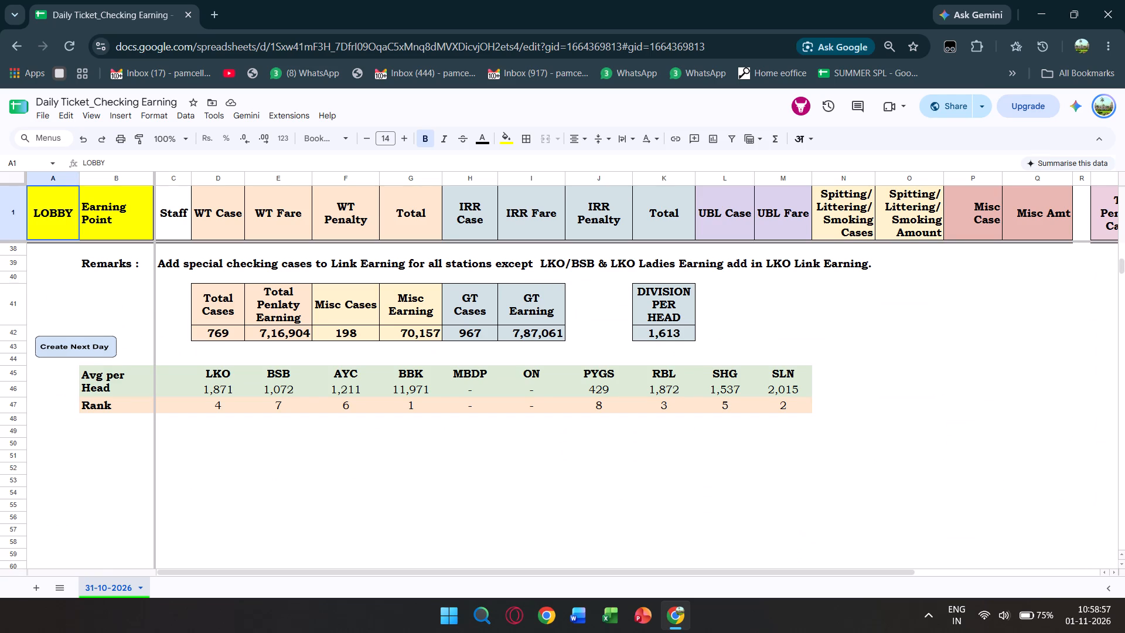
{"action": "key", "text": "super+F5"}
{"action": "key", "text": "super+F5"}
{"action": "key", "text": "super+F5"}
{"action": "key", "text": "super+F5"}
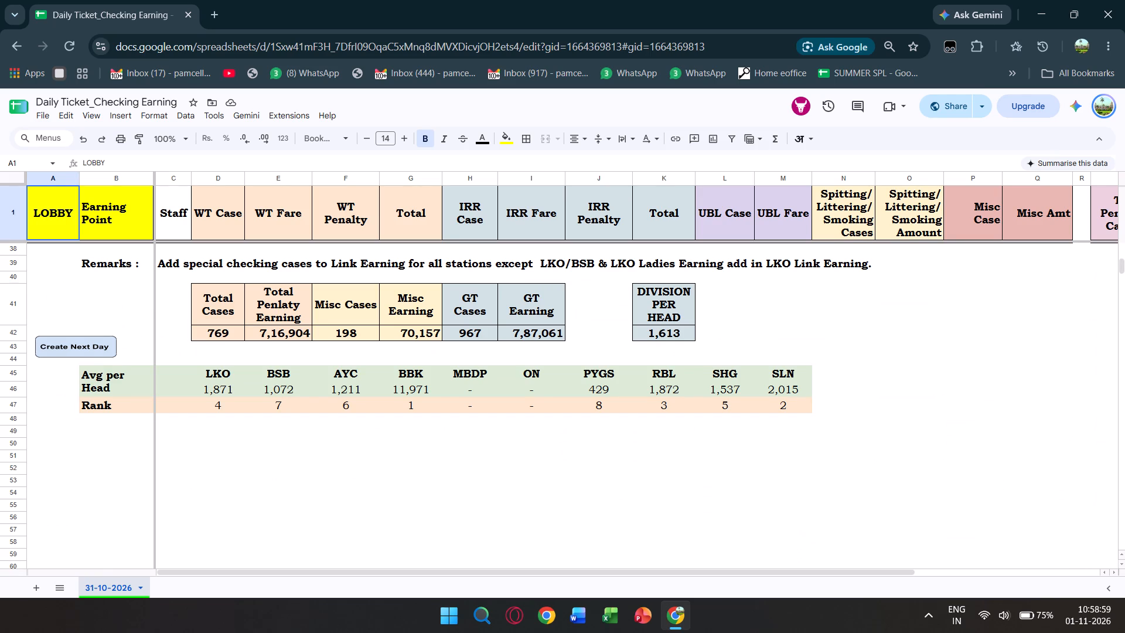
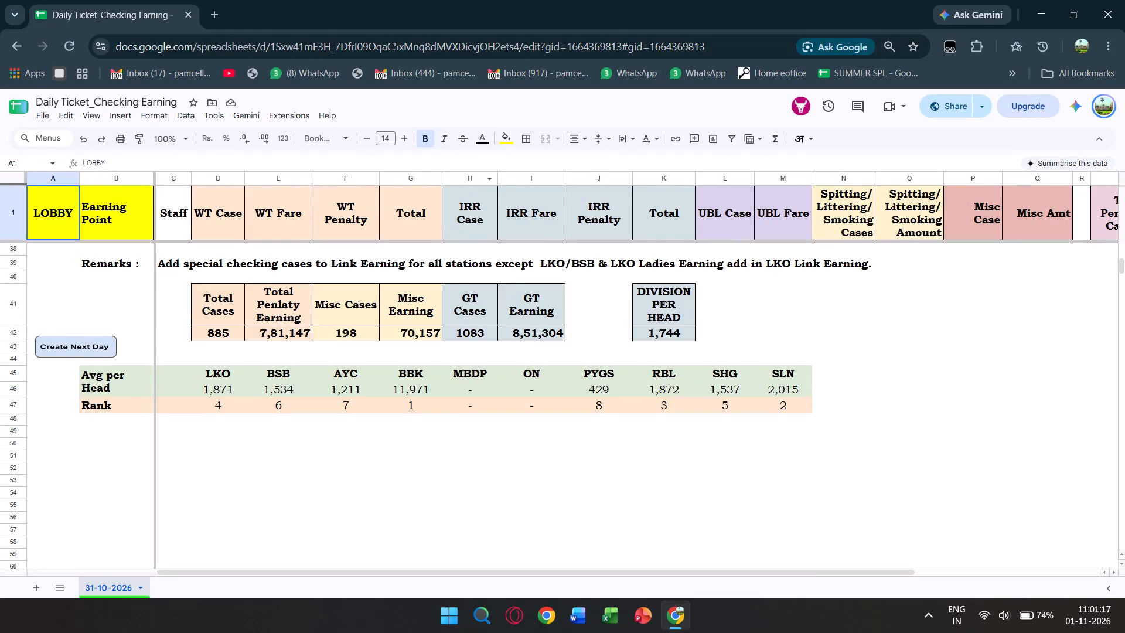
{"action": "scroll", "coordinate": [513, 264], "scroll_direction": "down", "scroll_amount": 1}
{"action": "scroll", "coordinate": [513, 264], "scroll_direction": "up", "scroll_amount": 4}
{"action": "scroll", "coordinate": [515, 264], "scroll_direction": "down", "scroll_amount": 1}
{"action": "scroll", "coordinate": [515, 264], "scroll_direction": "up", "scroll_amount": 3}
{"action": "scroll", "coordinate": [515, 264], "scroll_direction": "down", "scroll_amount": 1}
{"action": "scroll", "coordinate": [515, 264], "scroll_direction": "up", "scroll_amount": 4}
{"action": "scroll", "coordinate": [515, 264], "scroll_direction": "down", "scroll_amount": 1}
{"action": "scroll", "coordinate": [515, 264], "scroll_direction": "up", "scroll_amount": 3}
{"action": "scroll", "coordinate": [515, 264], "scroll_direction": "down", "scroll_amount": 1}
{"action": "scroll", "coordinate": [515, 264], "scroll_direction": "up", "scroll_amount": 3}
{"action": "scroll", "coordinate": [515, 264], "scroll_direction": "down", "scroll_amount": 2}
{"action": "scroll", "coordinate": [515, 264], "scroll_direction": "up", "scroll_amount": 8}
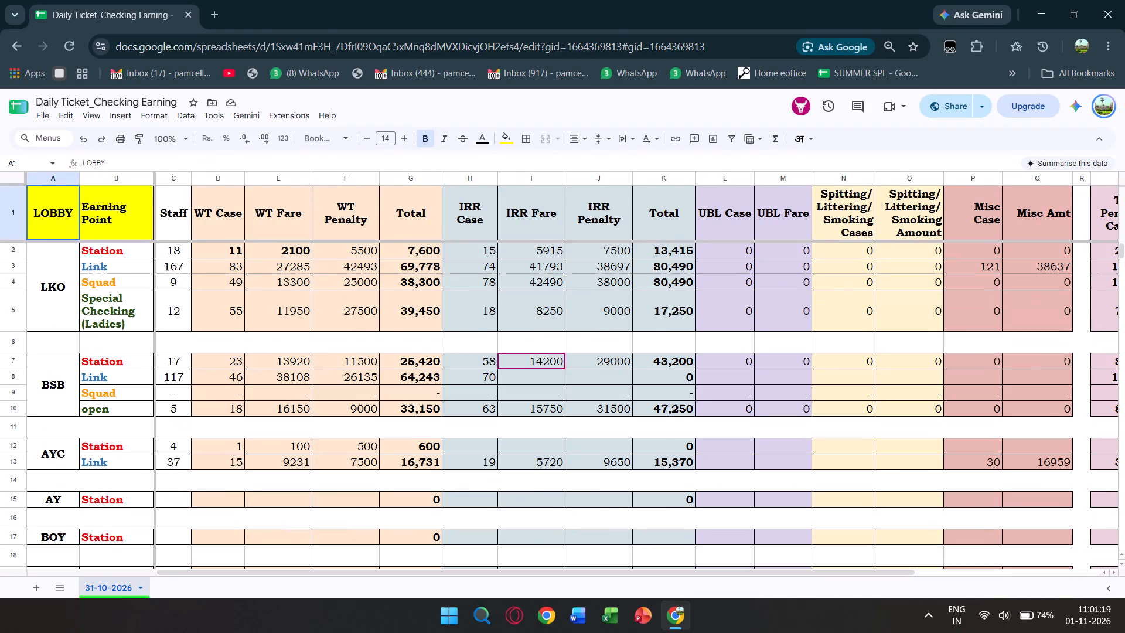
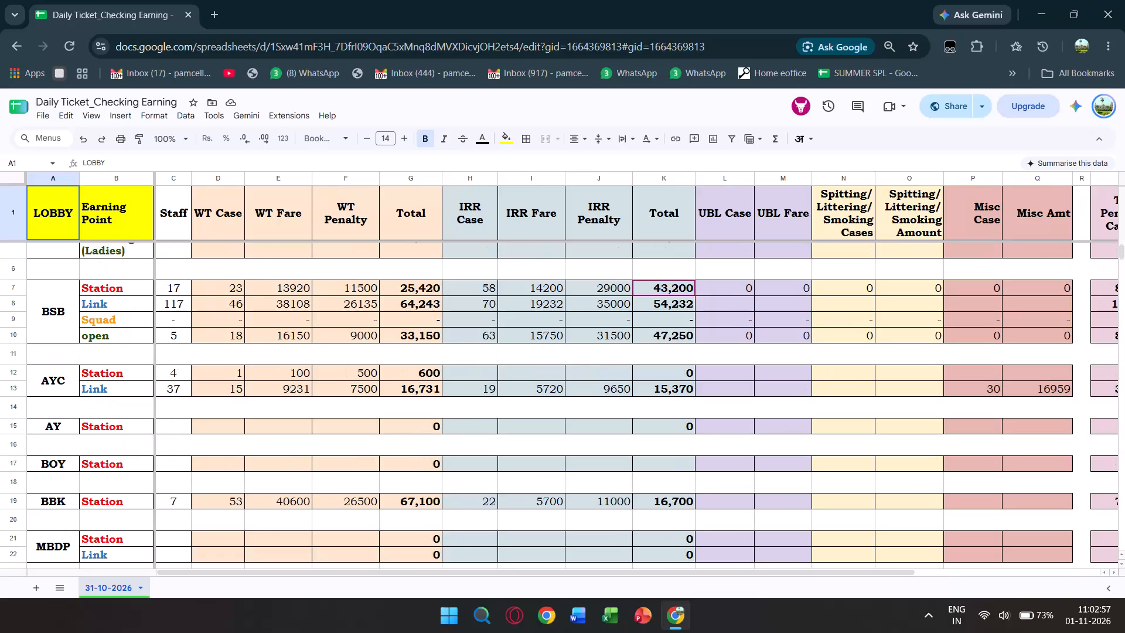
Review the 31-10-2026 sheet's station and link earnings for each lobby, plus the grand total and per-head average summary.
{"action": "scroll", "coordinate": [508, 365], "scroll_direction": "down", "scroll_amount": 2}
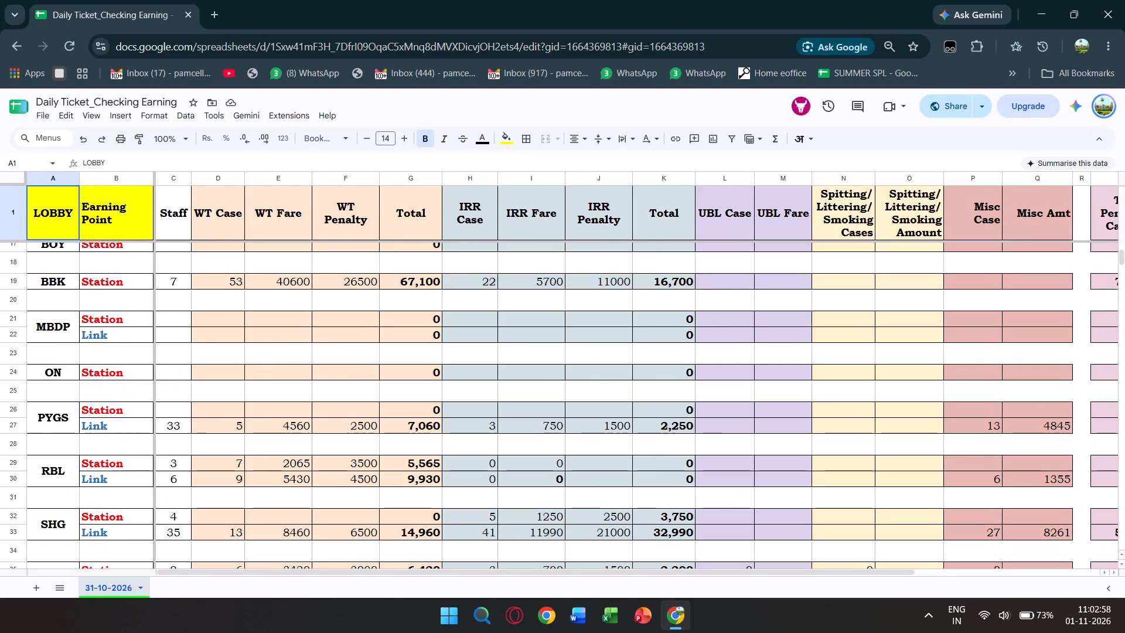
{"action": "scroll", "coordinate": [455, 378], "scroll_direction": "down", "scroll_amount": 1}
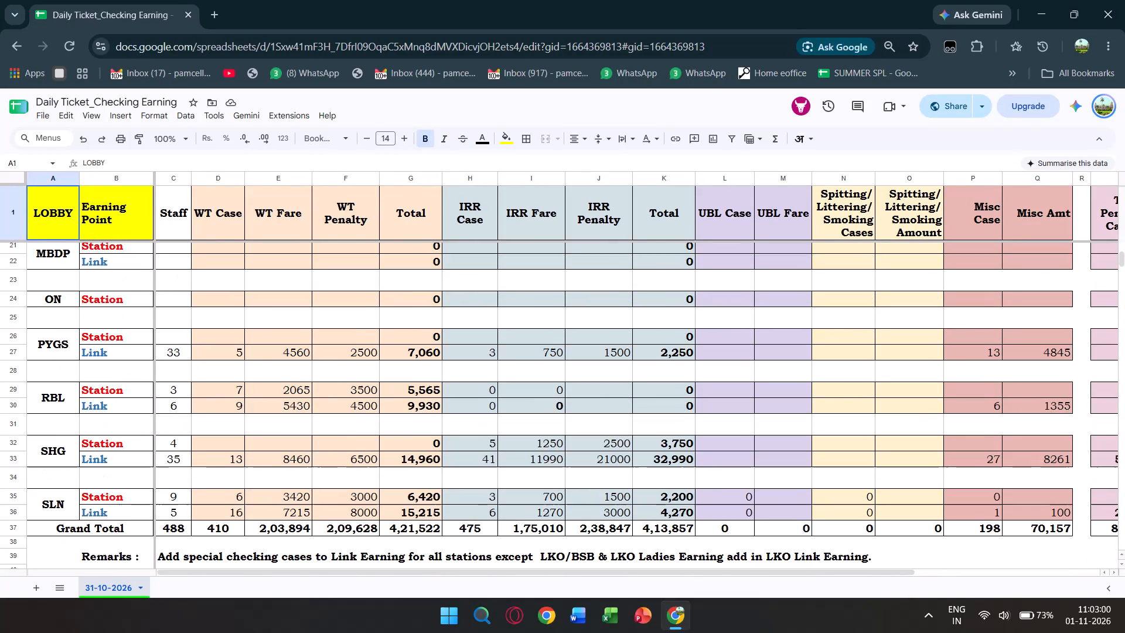
{"action": "scroll", "coordinate": [455, 378], "scroll_direction": "down", "scroll_amount": 2}
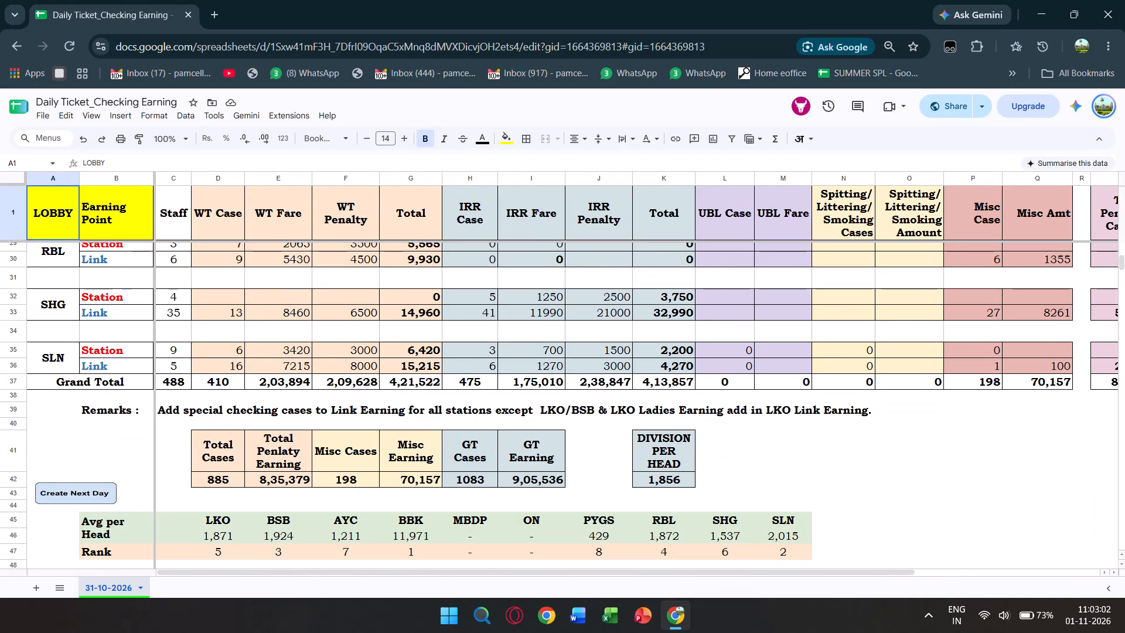
{"action": "scroll", "coordinate": [455, 377], "scroll_direction": "up", "scroll_amount": 5}
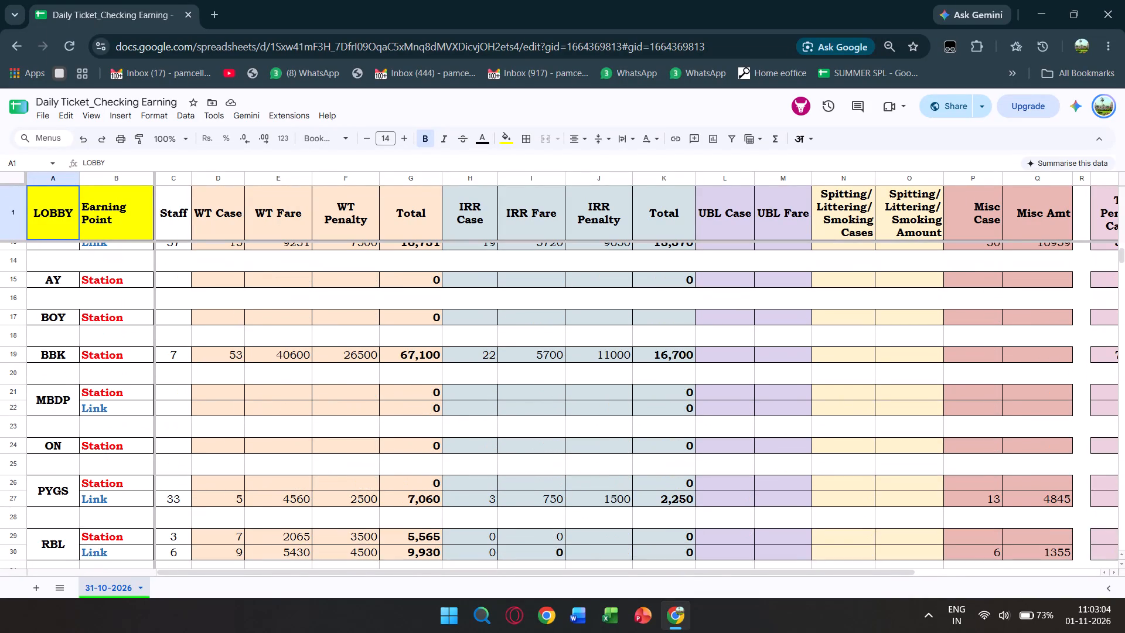
{"action": "scroll", "coordinate": [455, 377], "scroll_direction": "down", "scroll_amount": 2}
{"action": "scroll", "coordinate": [455, 377], "scroll_direction": "up", "scroll_amount": 2}
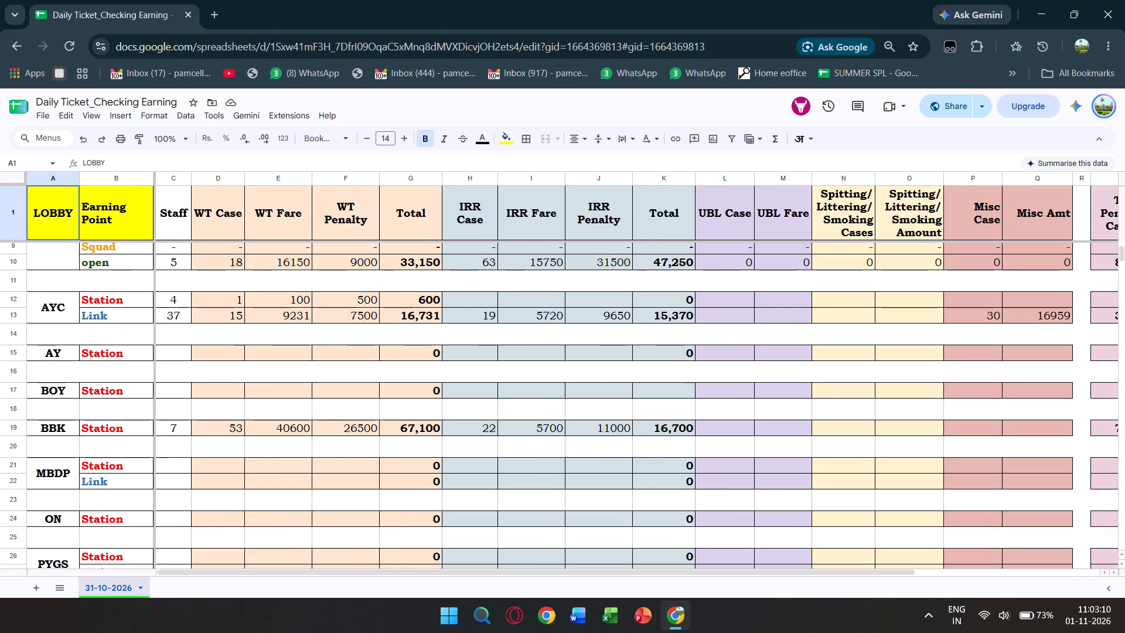
{"action": "scroll", "coordinate": [449, 403], "scroll_direction": "down", "scroll_amount": 1}
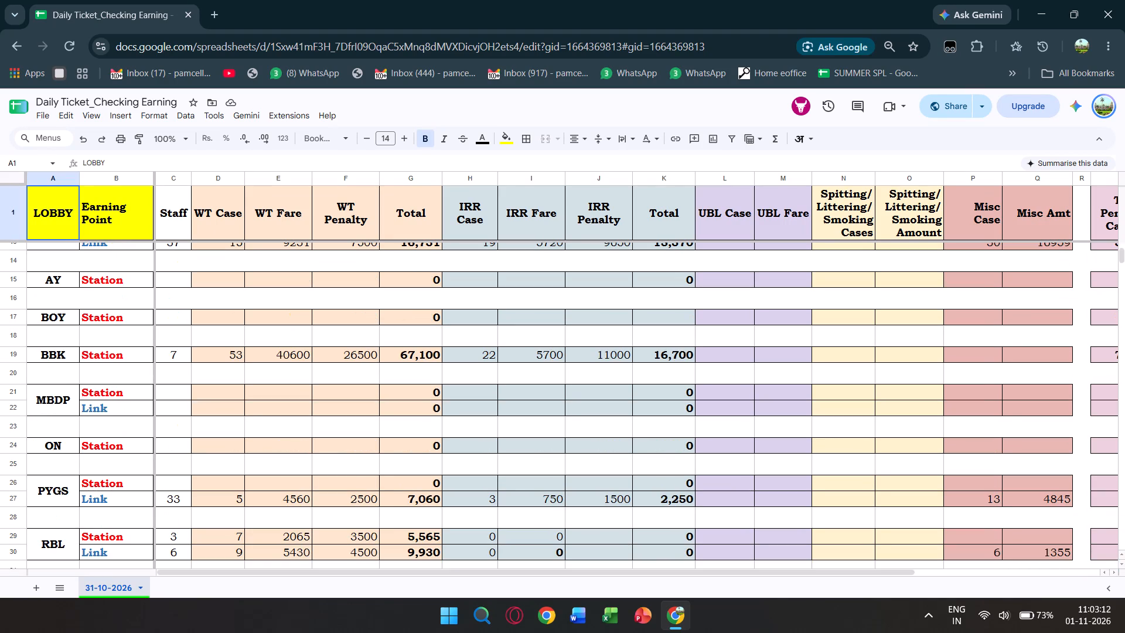
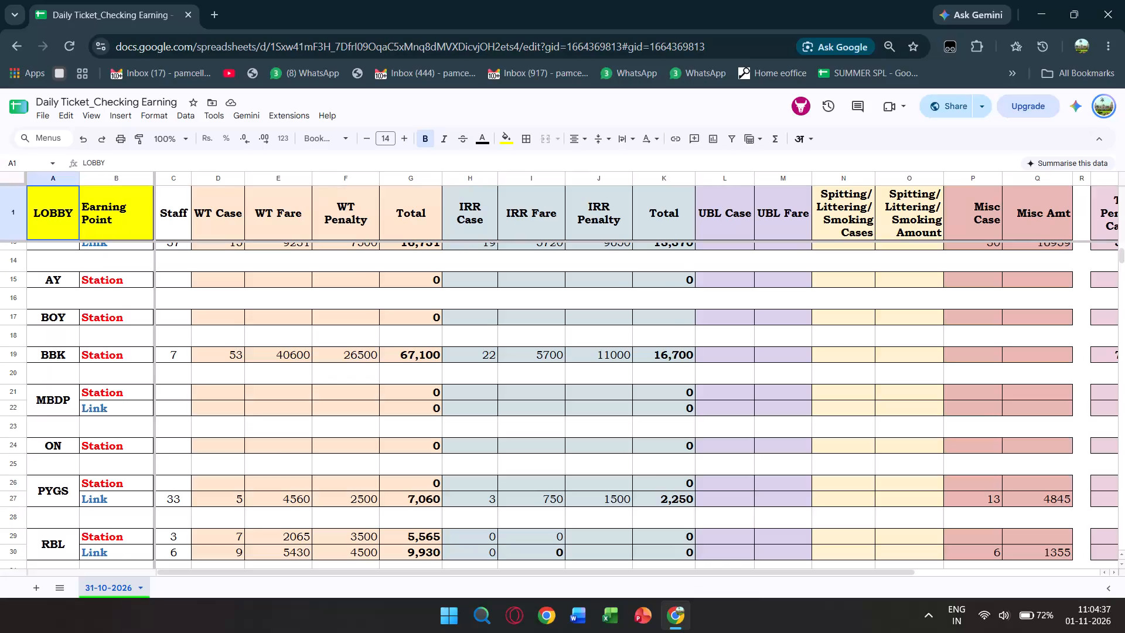
Re-examine the 31-10-2026 ticket checking figures for each lobby, along with the grand total and average-per-head summary.
{"action": "scroll", "coordinate": [263, 338], "scroll_direction": "up", "scroll_amount": 1}
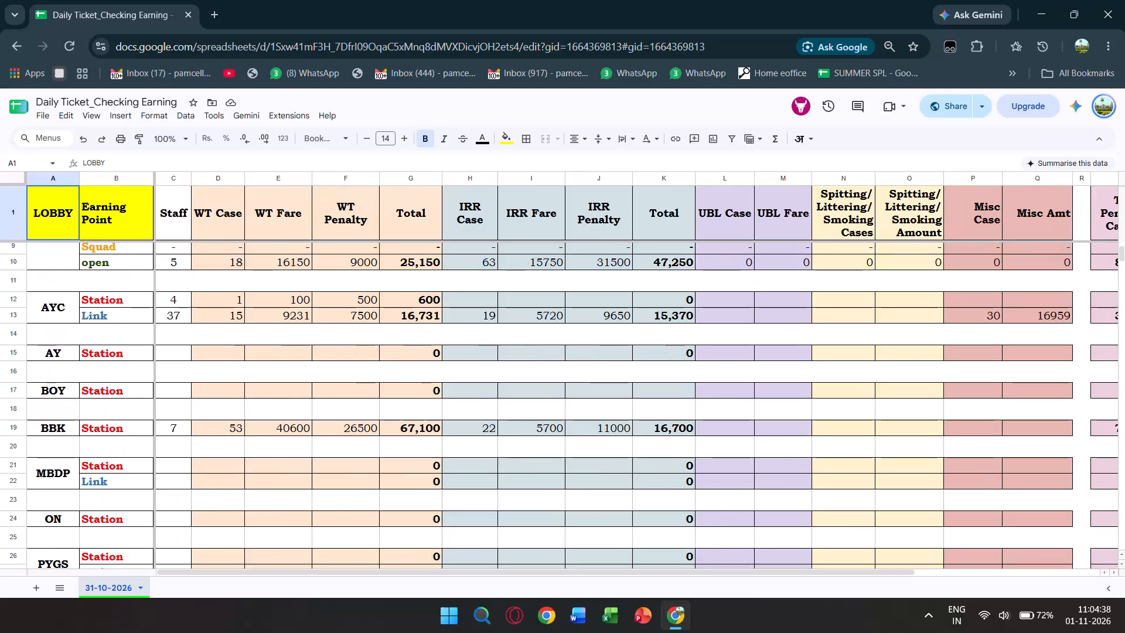
{"action": "scroll", "coordinate": [263, 338], "scroll_direction": "up", "scroll_amount": 5}
{"action": "scroll", "coordinate": [264, 337], "scroll_direction": "down", "scroll_amount": 1}
{"action": "scroll", "coordinate": [264, 337], "scroll_direction": "up", "scroll_amount": 4}
{"action": "scroll", "coordinate": [264, 337], "scroll_direction": "down", "scroll_amount": 1}
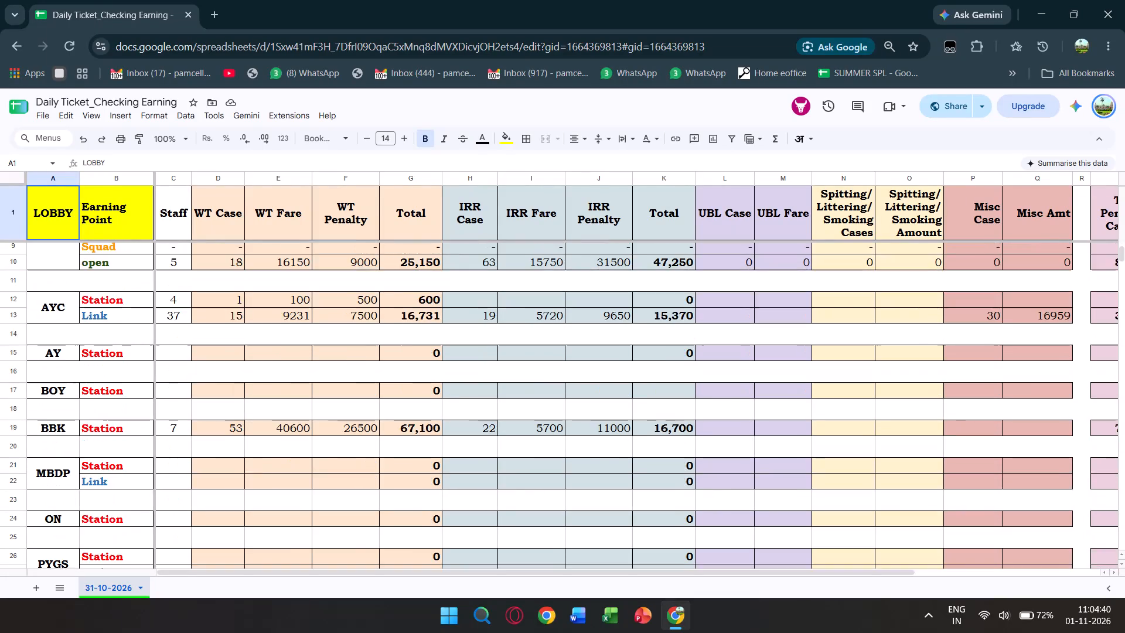
{"action": "scroll", "coordinate": [264, 337], "scroll_direction": "down", "scroll_amount": 3}
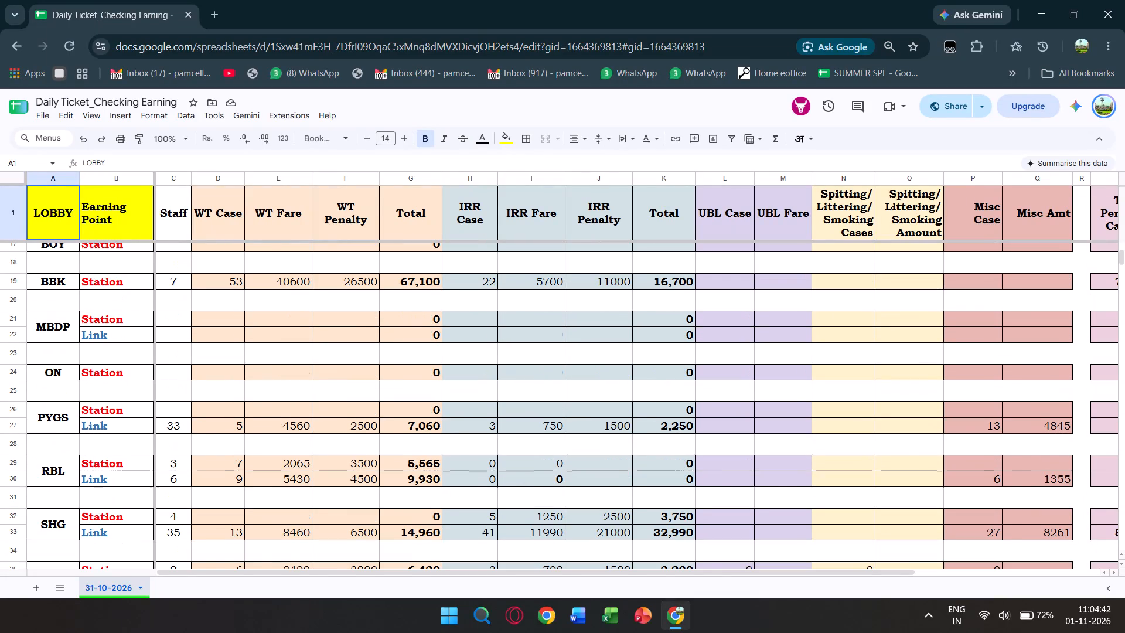
{"action": "scroll", "coordinate": [264, 337], "scroll_direction": "down", "scroll_amount": 4}
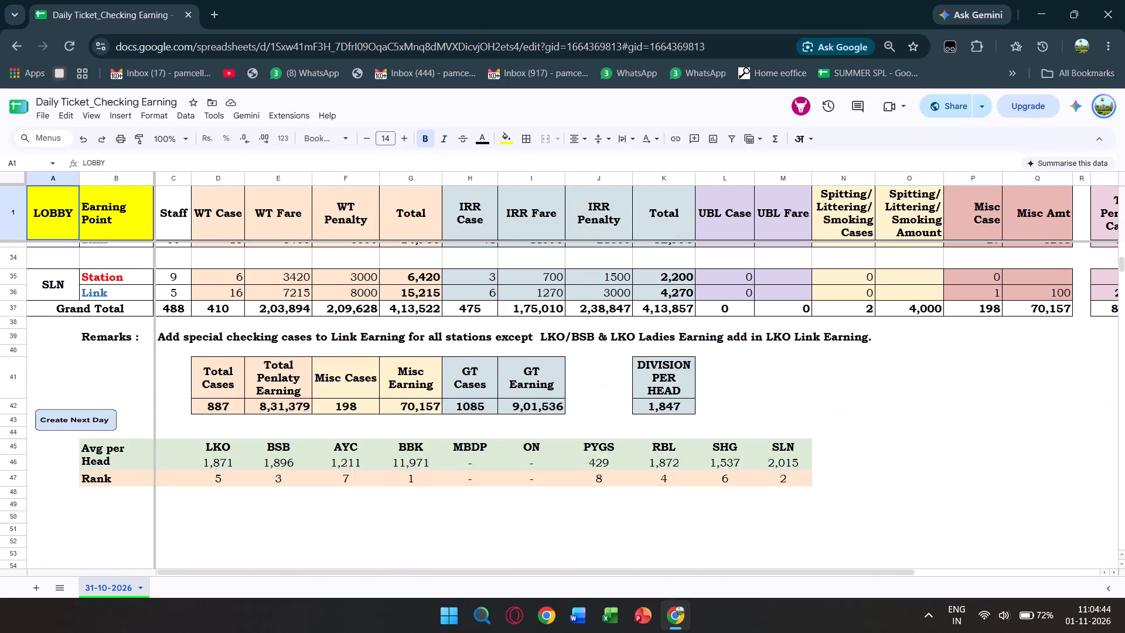
{"action": "scroll", "coordinate": [264, 337], "scroll_direction": "down", "scroll_amount": 1}
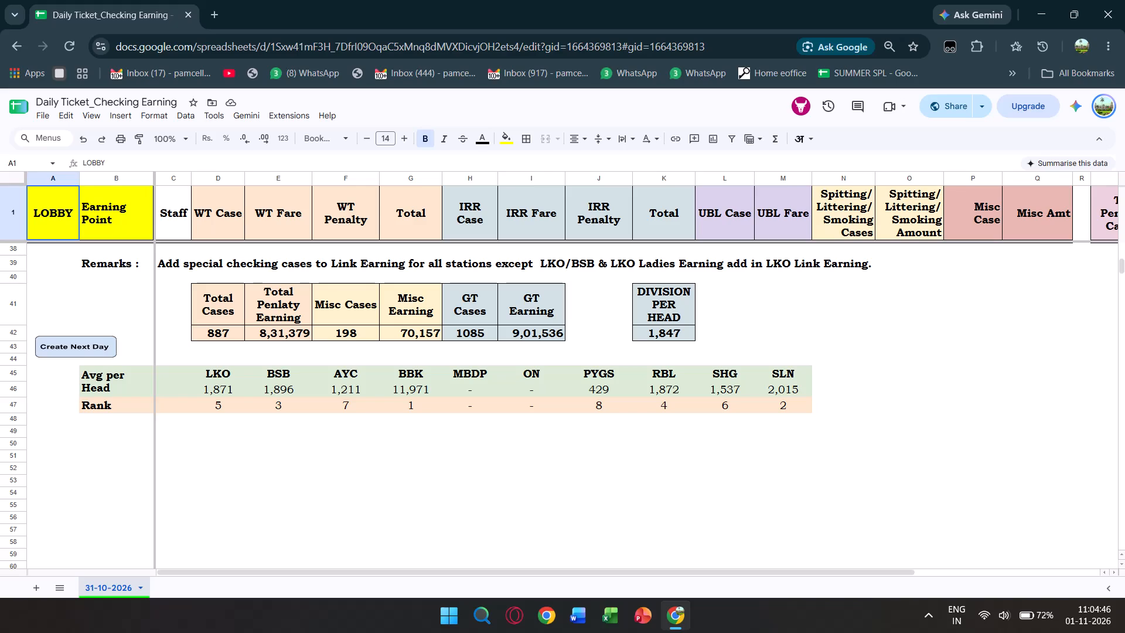
{"action": "scroll", "coordinate": [264, 337], "scroll_direction": "up", "scroll_amount": 3}
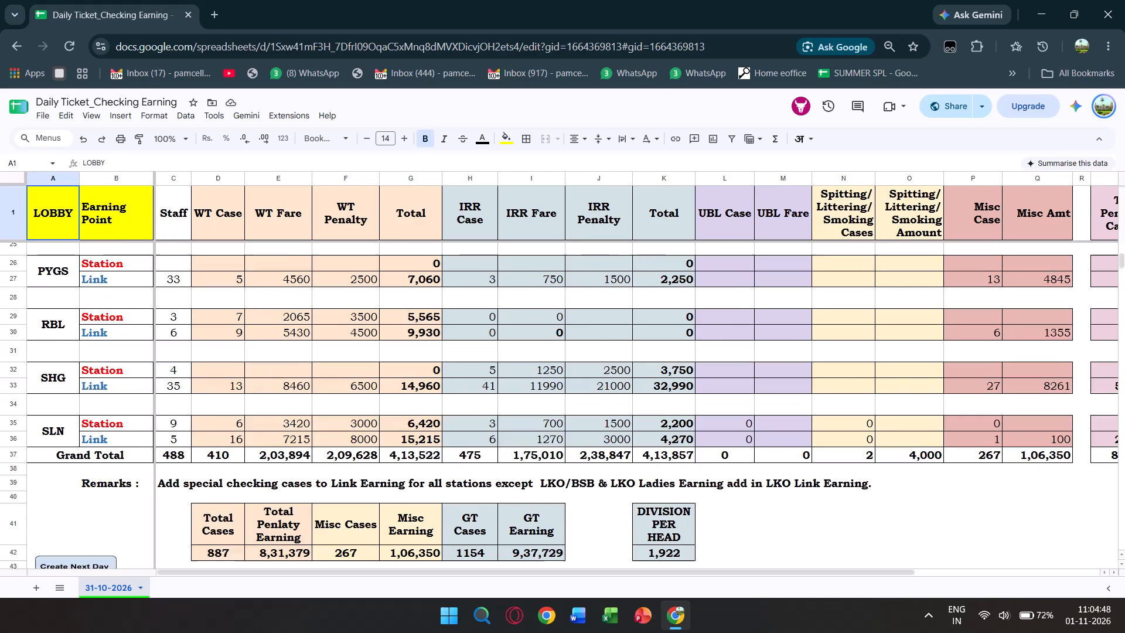
{"action": "scroll", "coordinate": [264, 337], "scroll_direction": "up", "scroll_amount": 1}
{"action": "scroll", "coordinate": [264, 337], "scroll_direction": "down", "scroll_amount": 2}
{"action": "scroll", "coordinate": [264, 337], "scroll_direction": "up", "scroll_amount": 9}
{"action": "scroll", "coordinate": [264, 337], "scroll_direction": "down", "scroll_amount": 1}
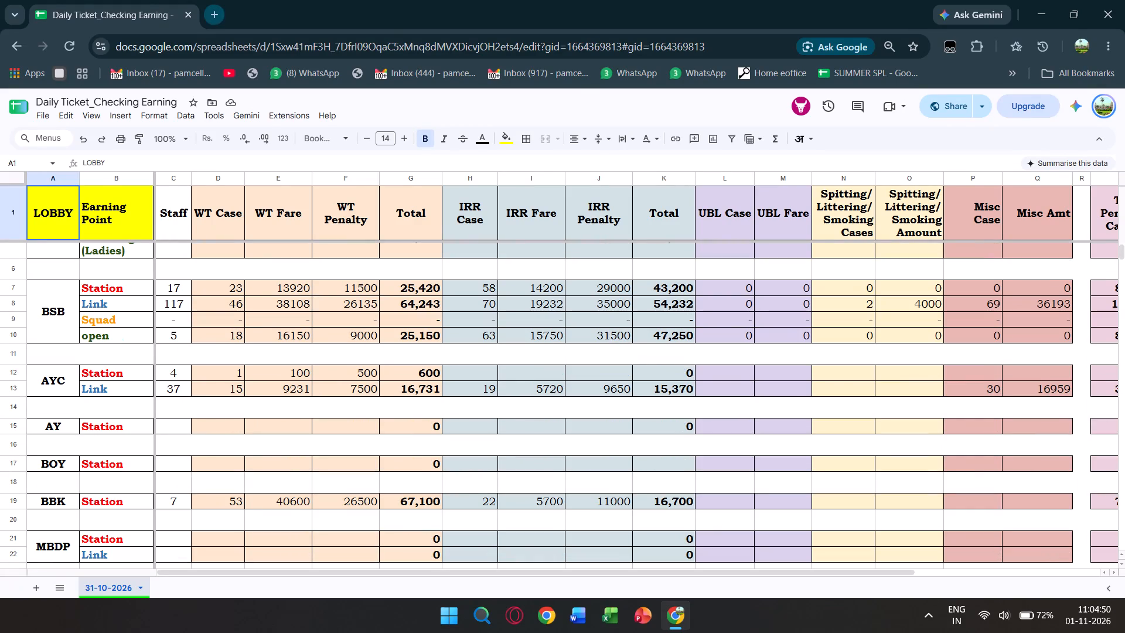
Open the DAILY TKT CHK STAFF DETAILS spreadsheet in a new browser tab.
{"action": "left_click", "coordinate": [215, 13]}
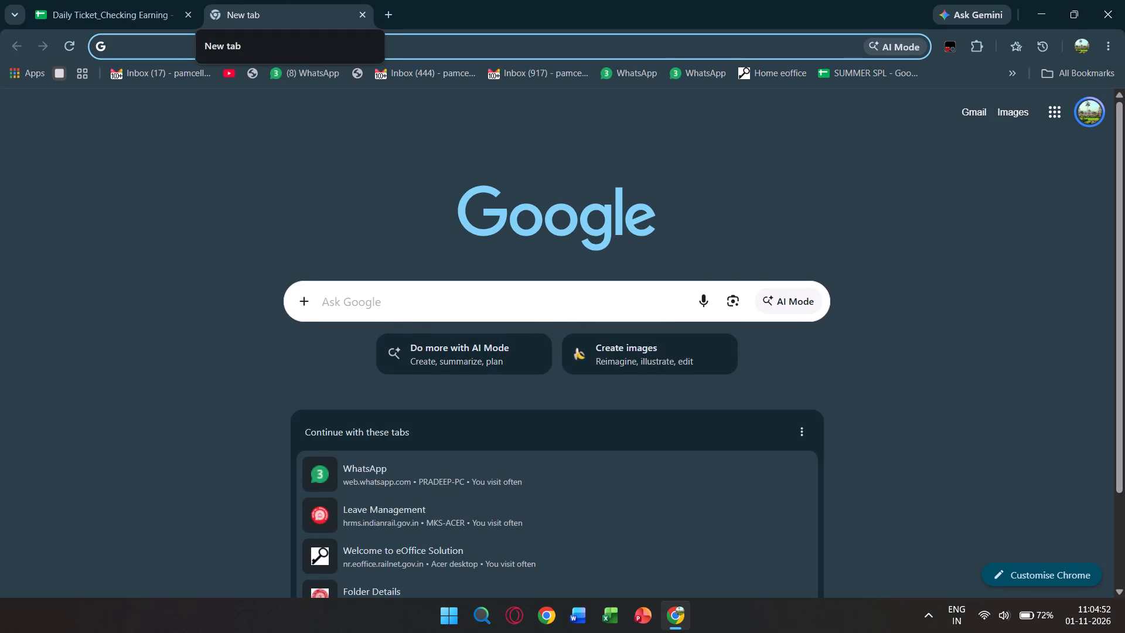
{"action": "type", "text": "da"}
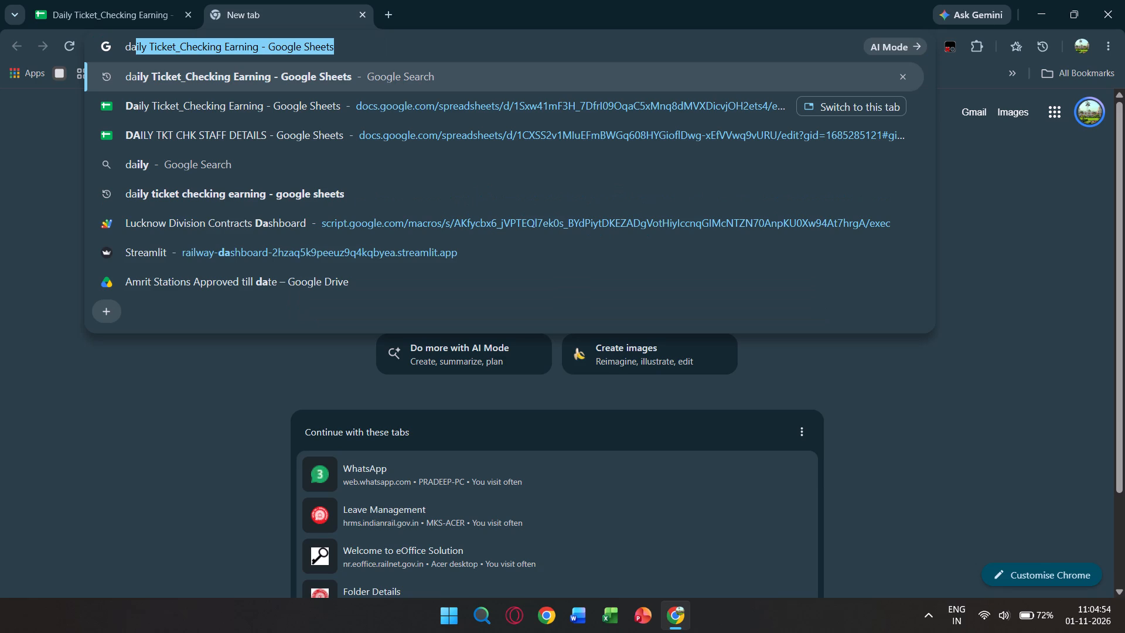
{"action": "left_click", "coordinate": [185, 139]}
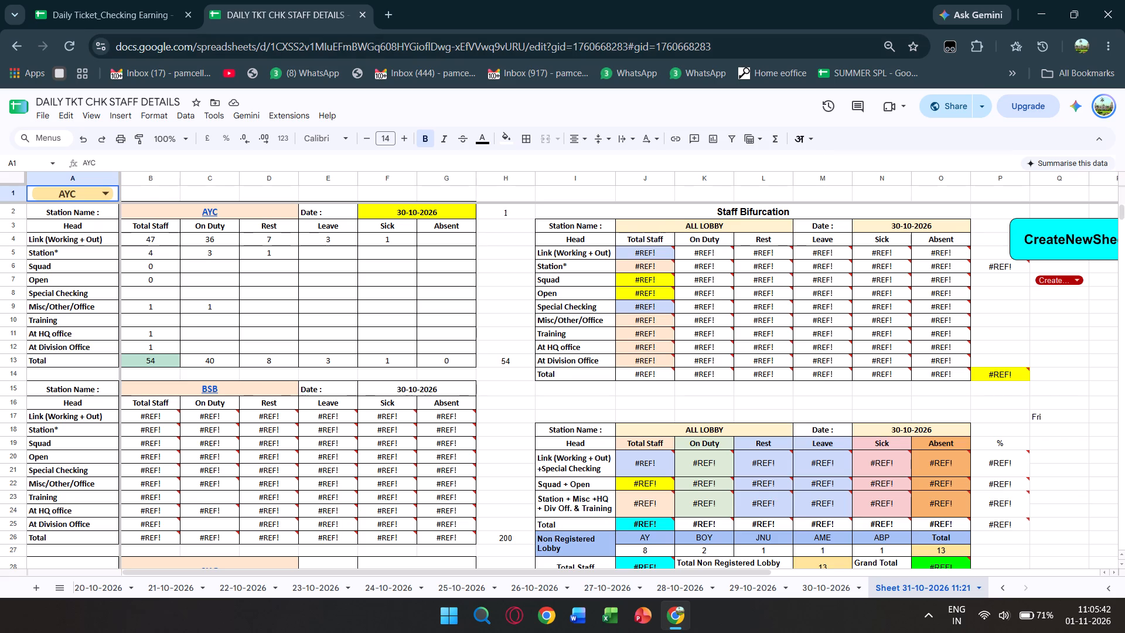
Set the date in the AYC station block's header to 31-10-2026.
{"action": "double_click", "coordinate": [408, 214]}
{"action": "left_click", "coordinate": [454, 335]}
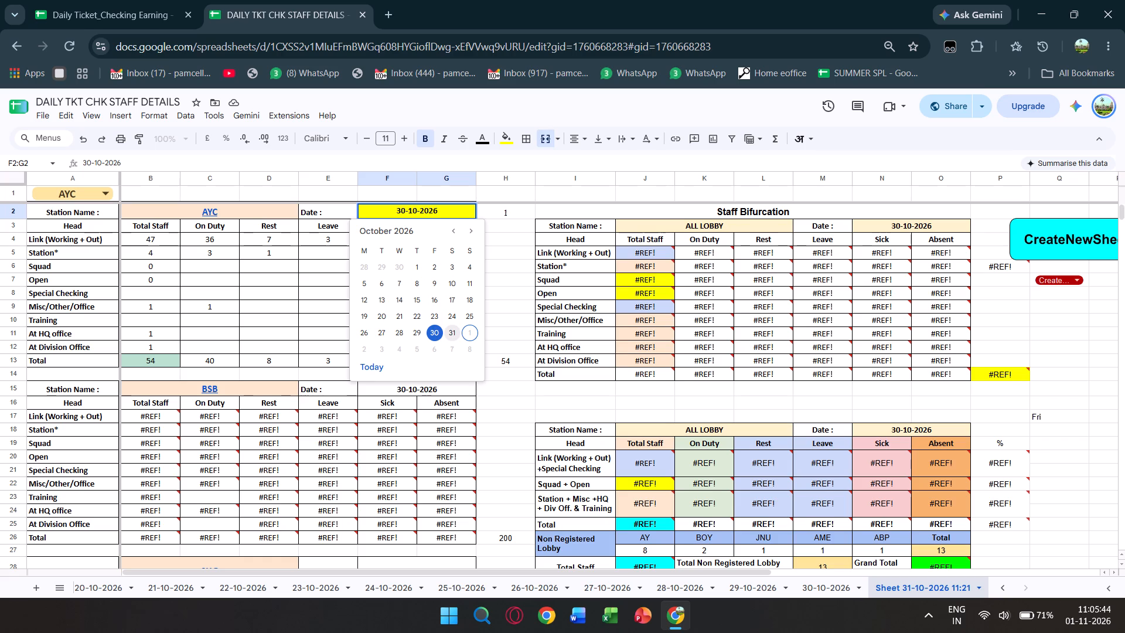
{"action": "double_click", "coordinate": [929, 587]}
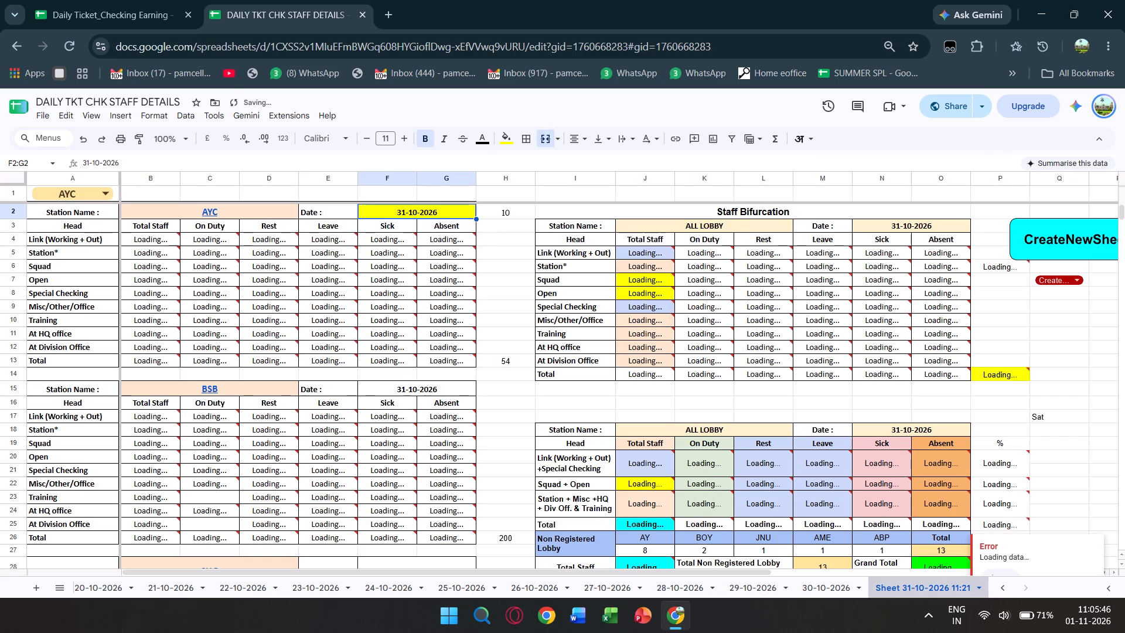
{"action": "type", "text": "31"}
{"action": "type", "text": "-10"}
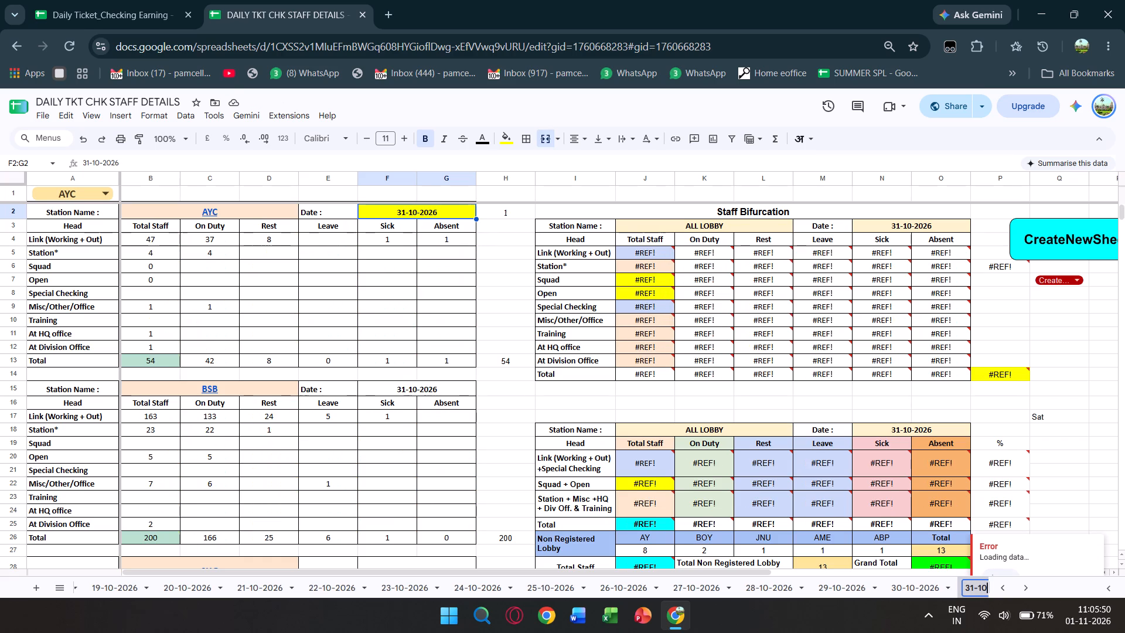
{"action": "type", "text": "-2026"}
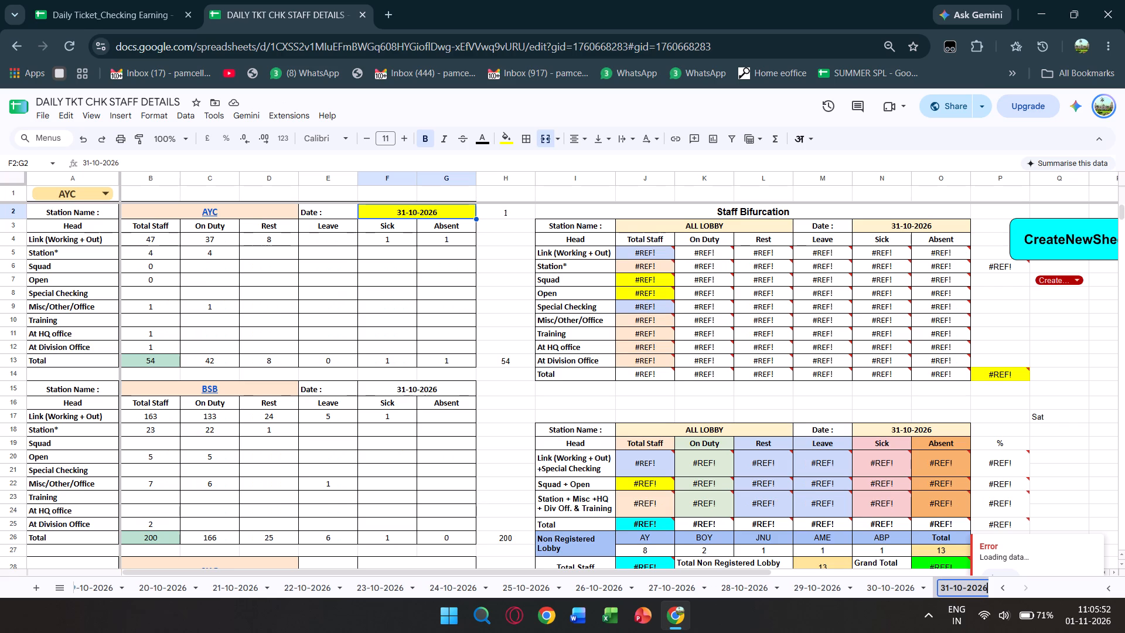
{"action": "key", "text": "Return"}
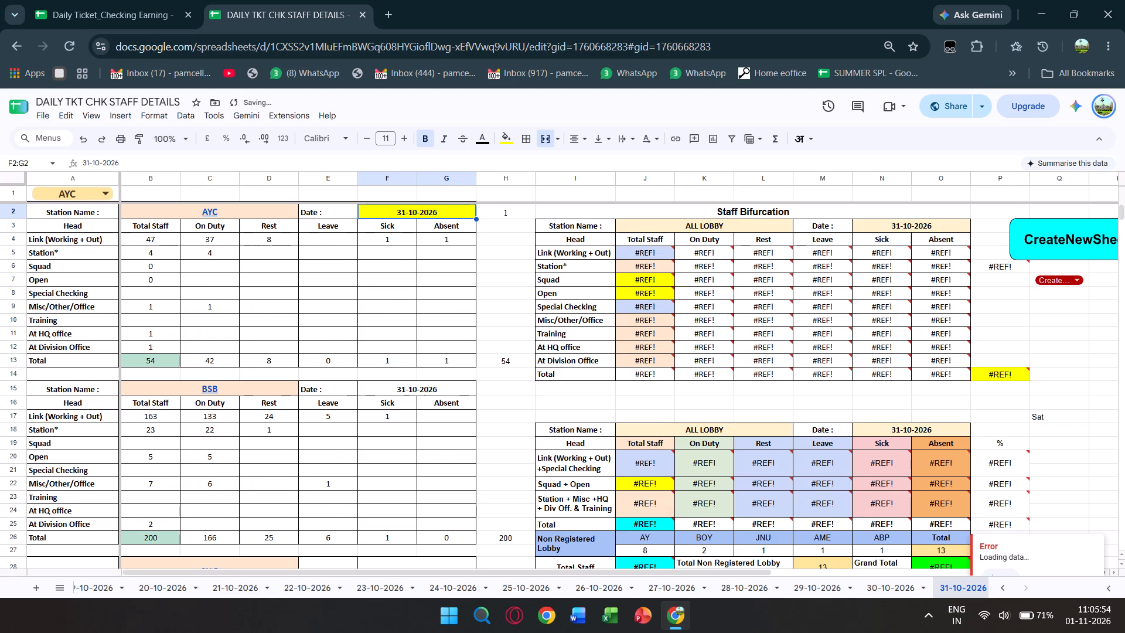
Examine the 31-10-2026 staff tables of every station from BSB down to LKO for their duty, rest and leave entries.
{"action": "scroll", "coordinate": [352, 337], "scroll_direction": "down", "scroll_amount": 2}
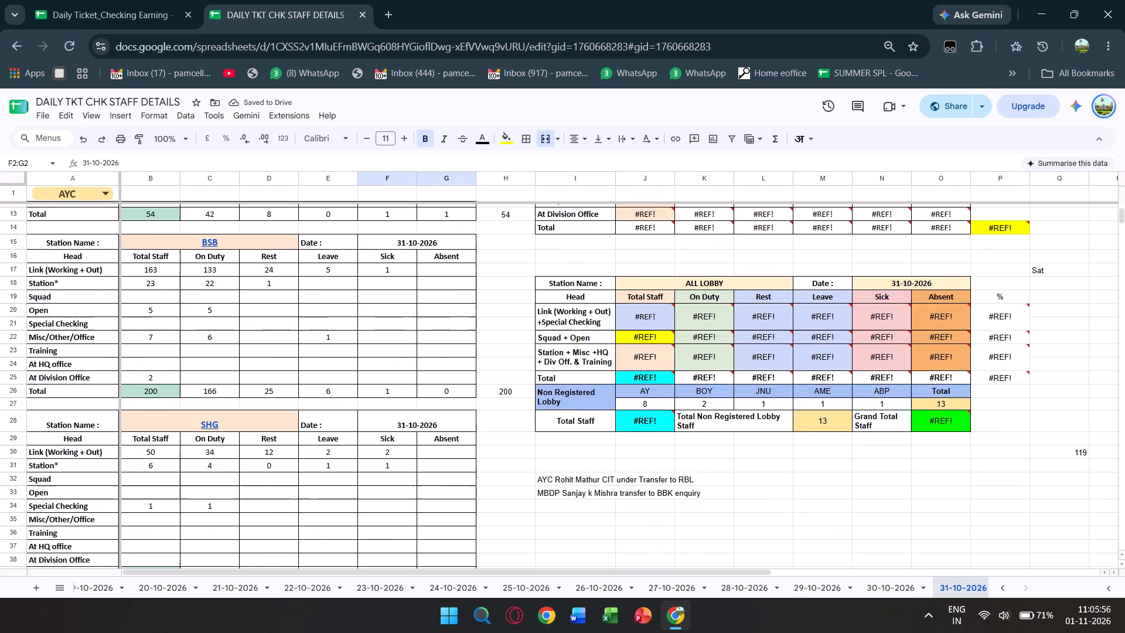
{"action": "scroll", "coordinate": [352, 337], "scroll_direction": "down", "scroll_amount": 8}
{"action": "scroll", "coordinate": [350, 337], "scroll_direction": "up", "scroll_amount": 2}
{"action": "scroll", "coordinate": [350, 337], "scroll_direction": "down", "scroll_amount": 9}
{"action": "scroll", "coordinate": [349, 338], "scroll_direction": "up", "scroll_amount": 2}
{"action": "scroll", "coordinate": [349, 338], "scroll_direction": "down", "scroll_amount": 4}
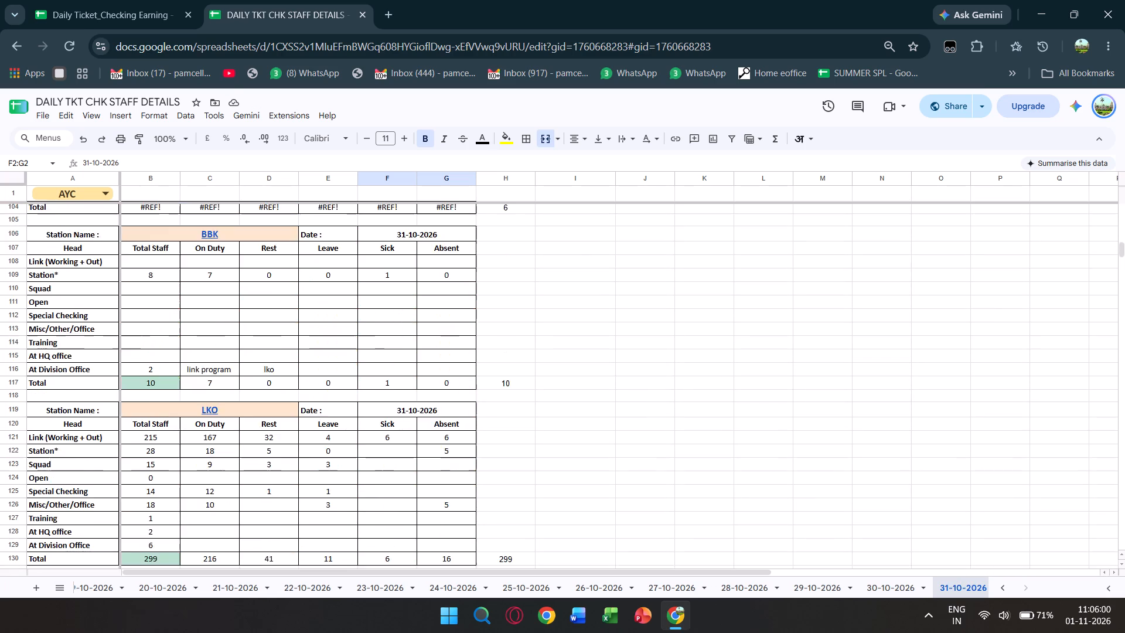
{"action": "scroll", "coordinate": [349, 338], "scroll_direction": "down", "scroll_amount": 3}
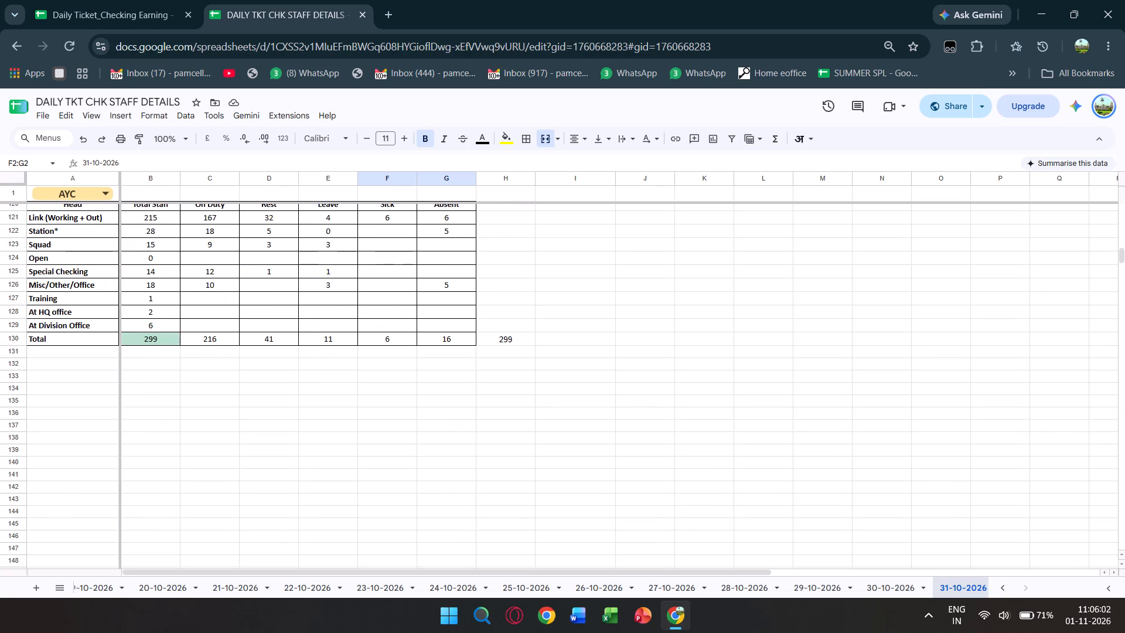
{"action": "scroll", "coordinate": [349, 338], "scroll_direction": "down", "scroll_amount": 3}
{"action": "scroll", "coordinate": [349, 338], "scroll_direction": "up", "scroll_amount": 12}
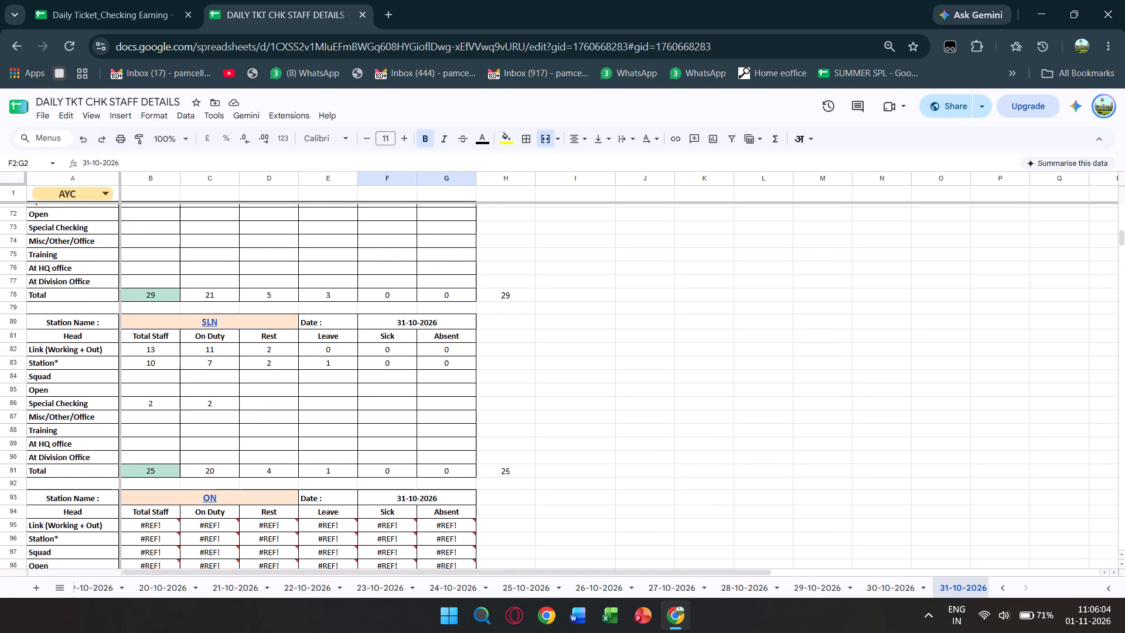
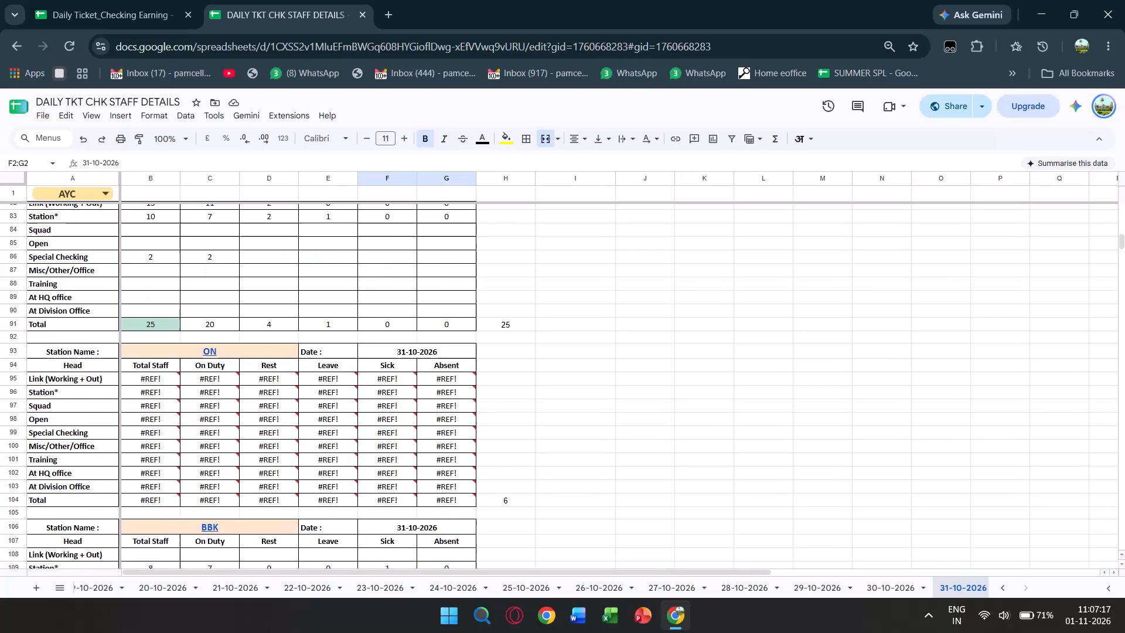
Examine the 31-10-2026 station tables from ON to LKO and back up to AYC, including the ALL LOBBY Staff Bifurcation summary.
{"action": "scroll", "coordinate": [398, 329], "scroll_direction": "down", "scroll_amount": 1}
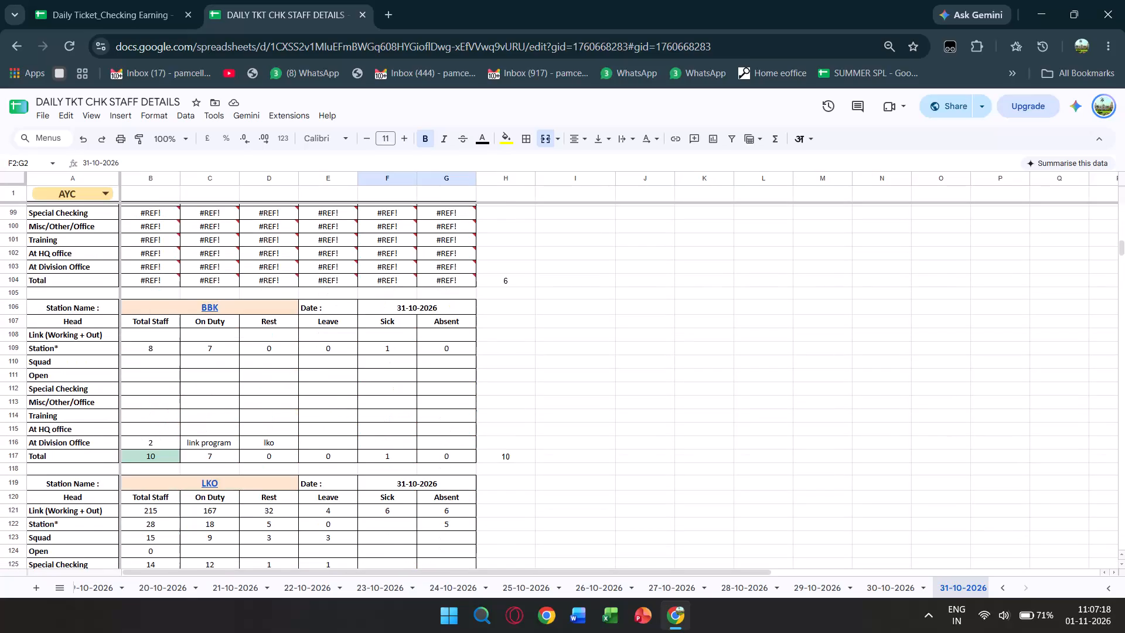
{"action": "scroll", "coordinate": [398, 329], "scroll_direction": "down", "scroll_amount": 6}
{"action": "scroll", "coordinate": [398, 329], "scroll_direction": "up", "scroll_amount": 15}
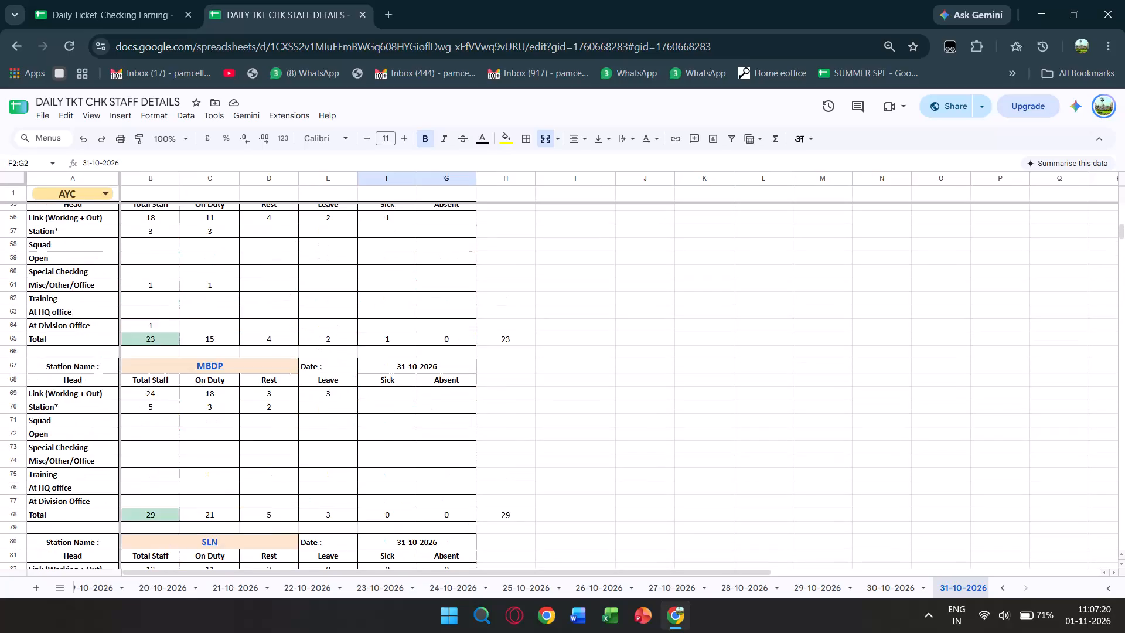
{"action": "scroll", "coordinate": [398, 329], "scroll_direction": "up", "scroll_amount": 9}
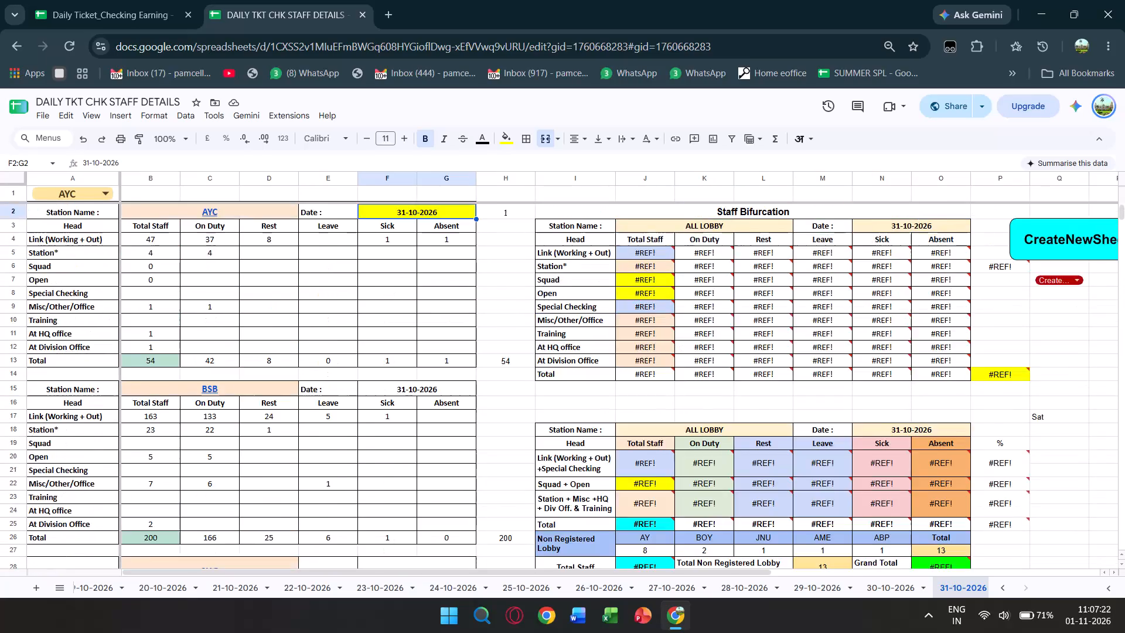
{"action": "scroll", "coordinate": [398, 329], "scroll_direction": "up", "scroll_amount": 1}
{"action": "scroll", "coordinate": [398, 329], "scroll_direction": "down", "scroll_amount": 2}
{"action": "scroll", "coordinate": [398, 329], "scroll_direction": "up", "scroll_amount": 3}
{"action": "scroll", "coordinate": [398, 329], "scroll_direction": "down", "scroll_amount": 7}
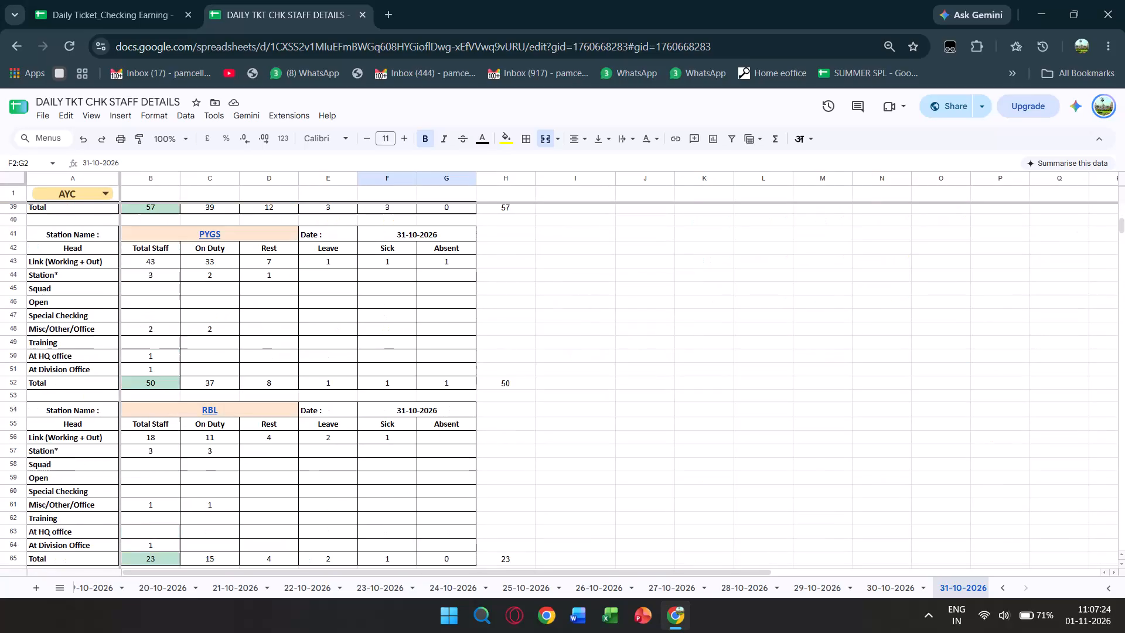
{"action": "scroll", "coordinate": [398, 330], "scroll_direction": "up", "scroll_amount": 1}
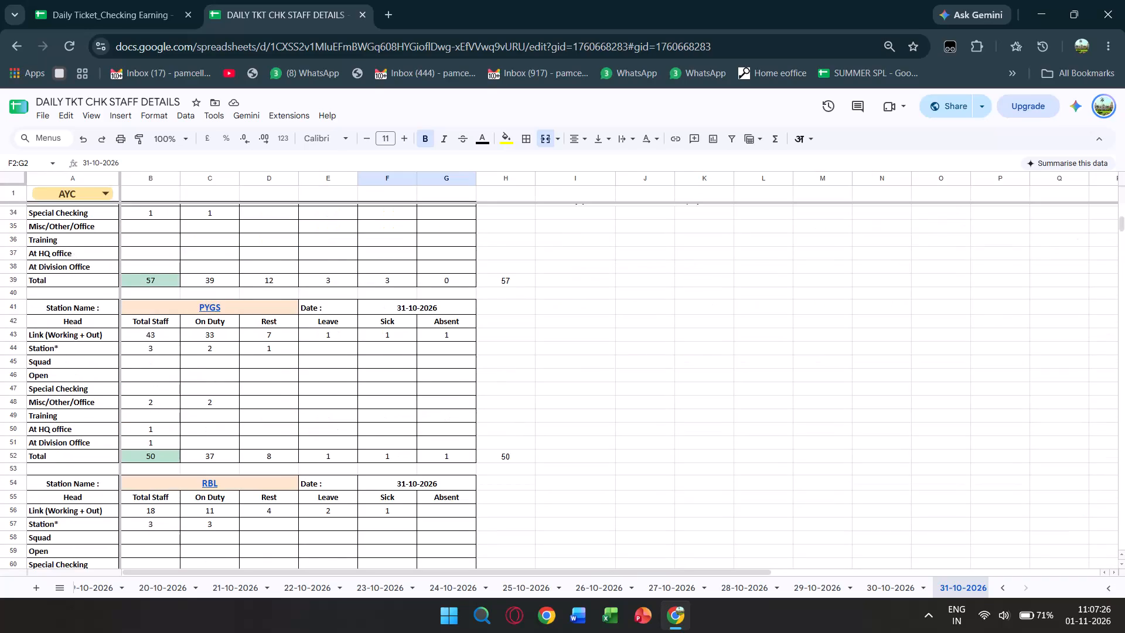
{"action": "scroll", "coordinate": [398, 330], "scroll_direction": "up", "scroll_amount": 20}
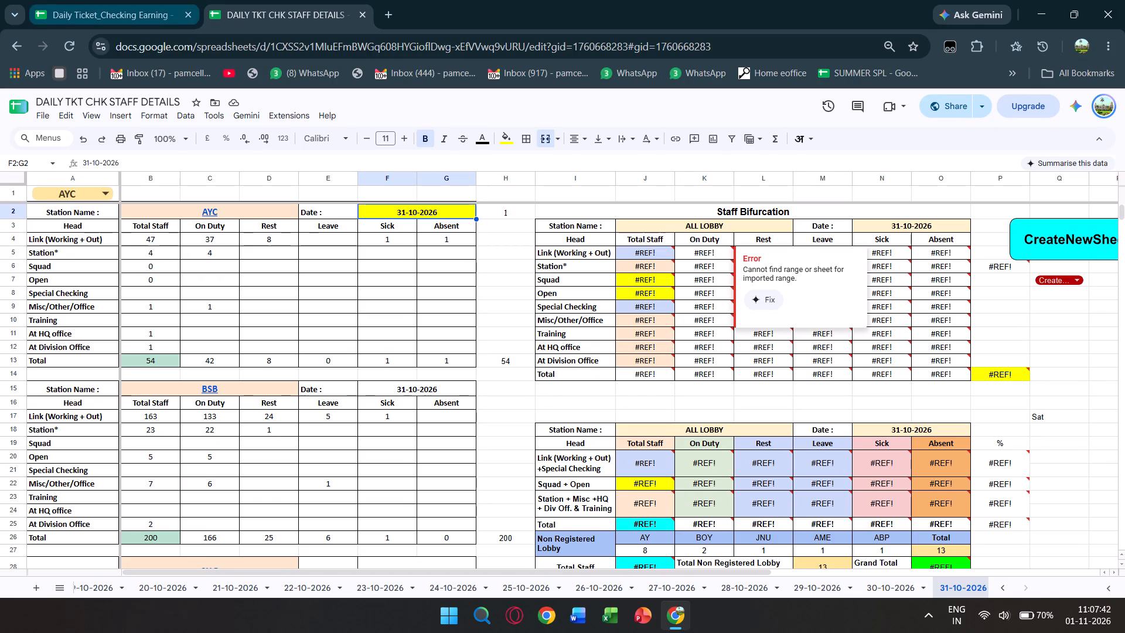
Open the Tkt Checking sheet spreadsheet in a new browser tab.
{"action": "left_click", "coordinate": [392, 16]}
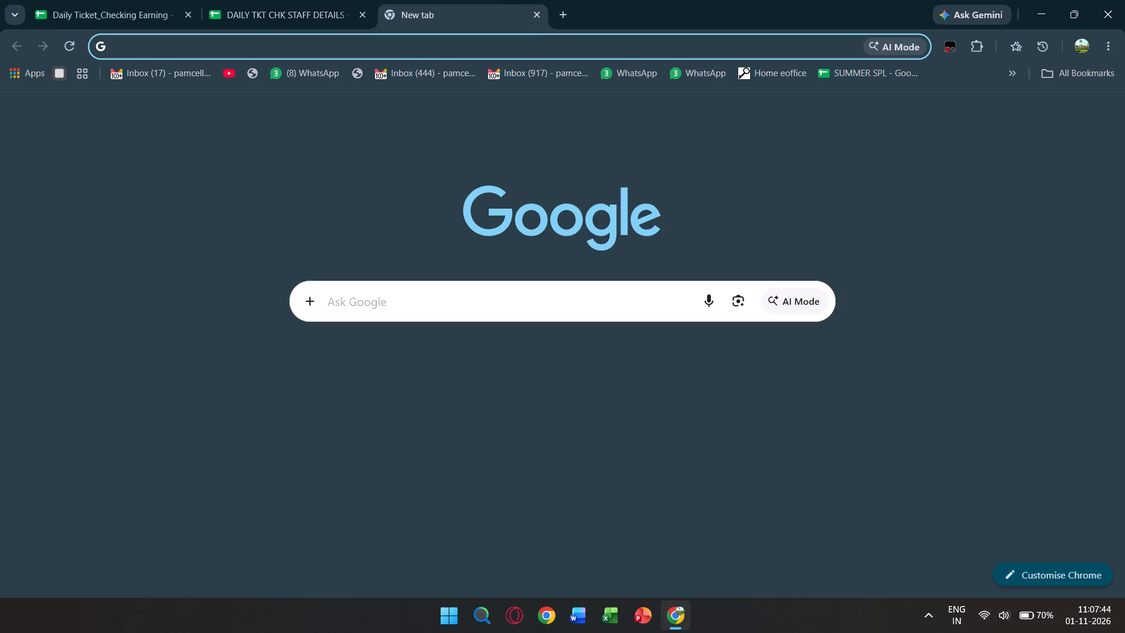
{"action": "type", "text": "tkt"}
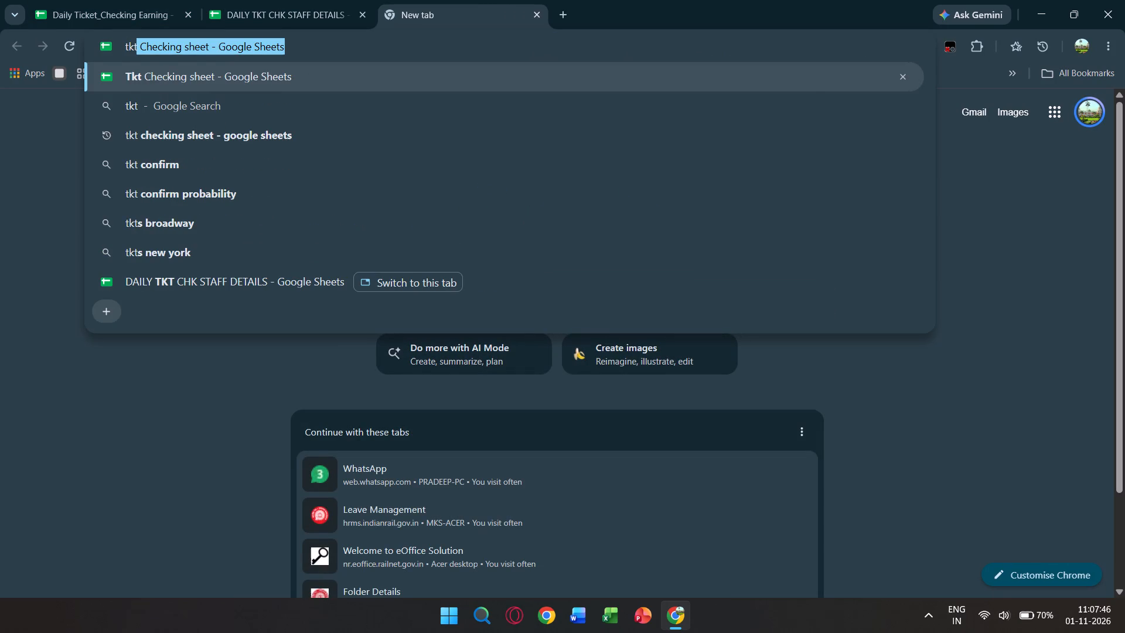
{"action": "key", "text": "Return"}
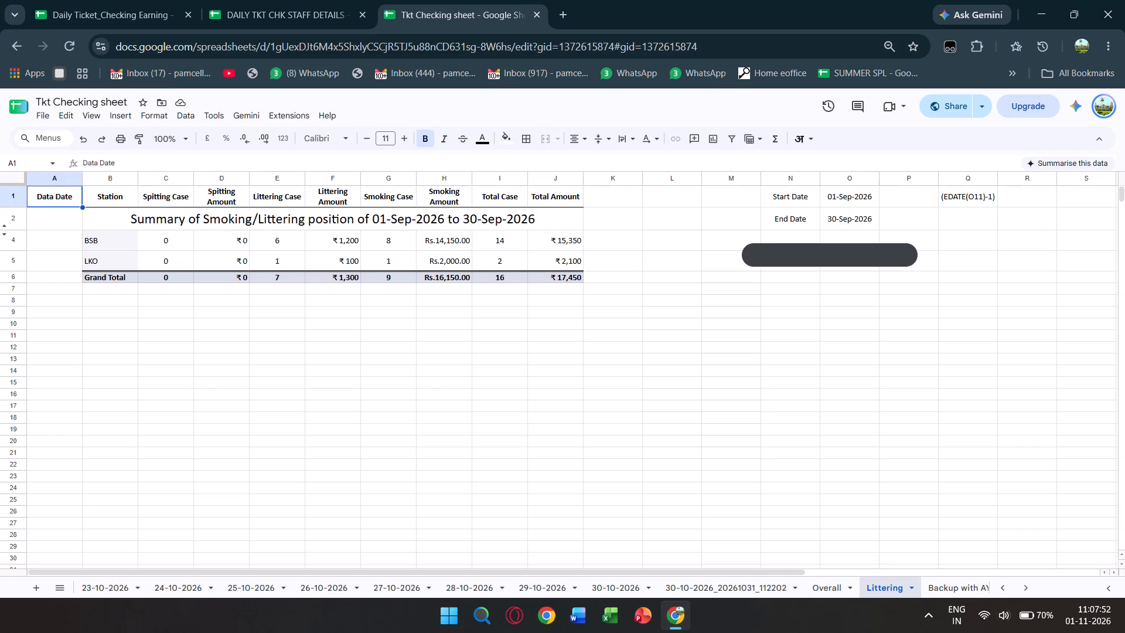
Rename the sheet "30-10-2026_20261031_112202" as 31-10-2026.
{"action": "double_click", "coordinate": [715, 591]}
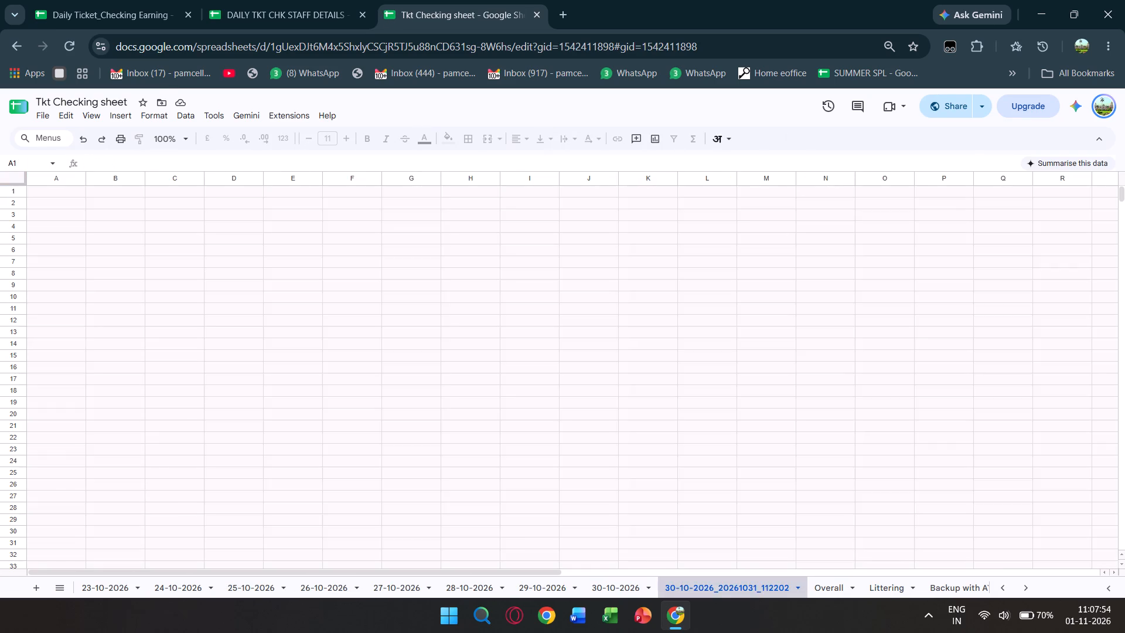
{"action": "scroll", "coordinate": [715, 591], "scroll_direction": "down", "scroll_amount": 1}
{"action": "type", "text": "31-10-200"}
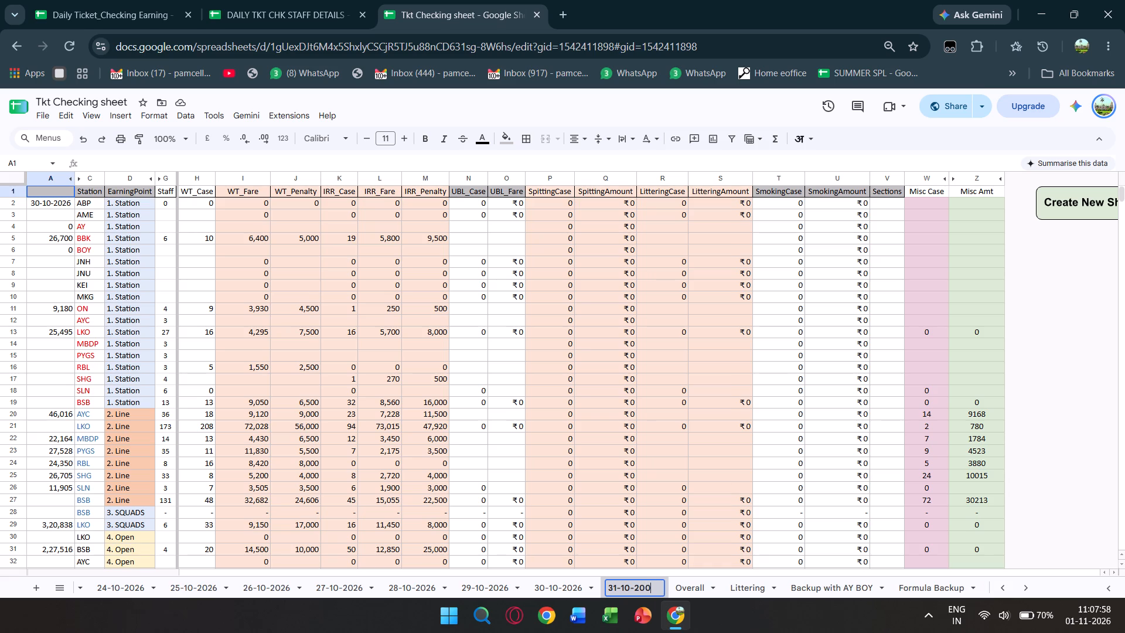
{"action": "key", "text": "BackSpace"}
{"action": "type", "text": "26"}
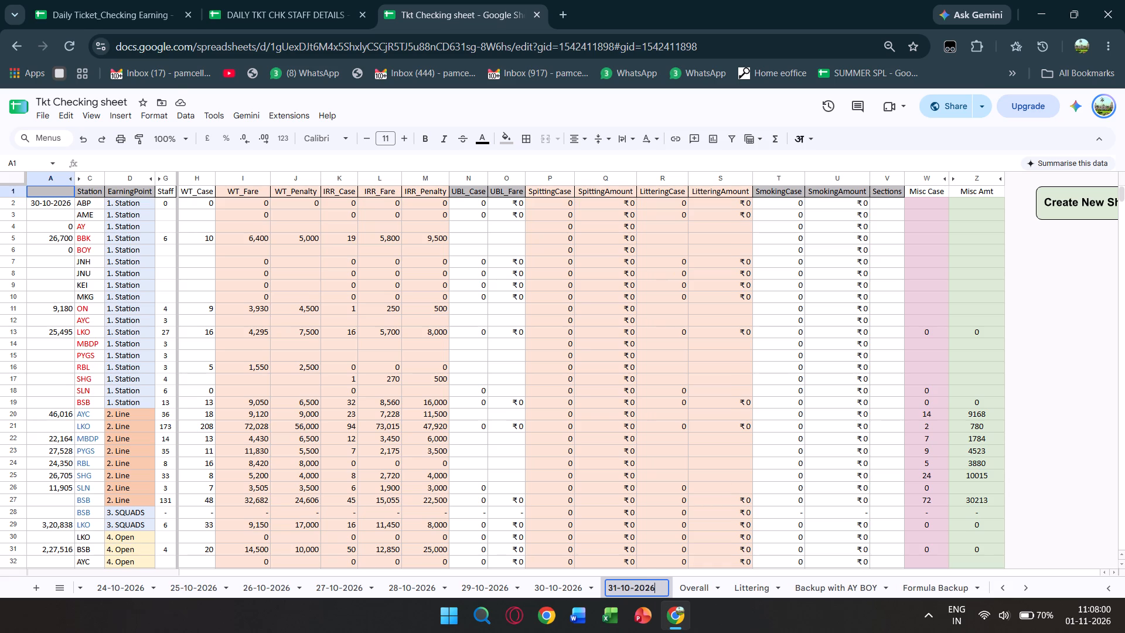
{"action": "key", "text": "Return"}
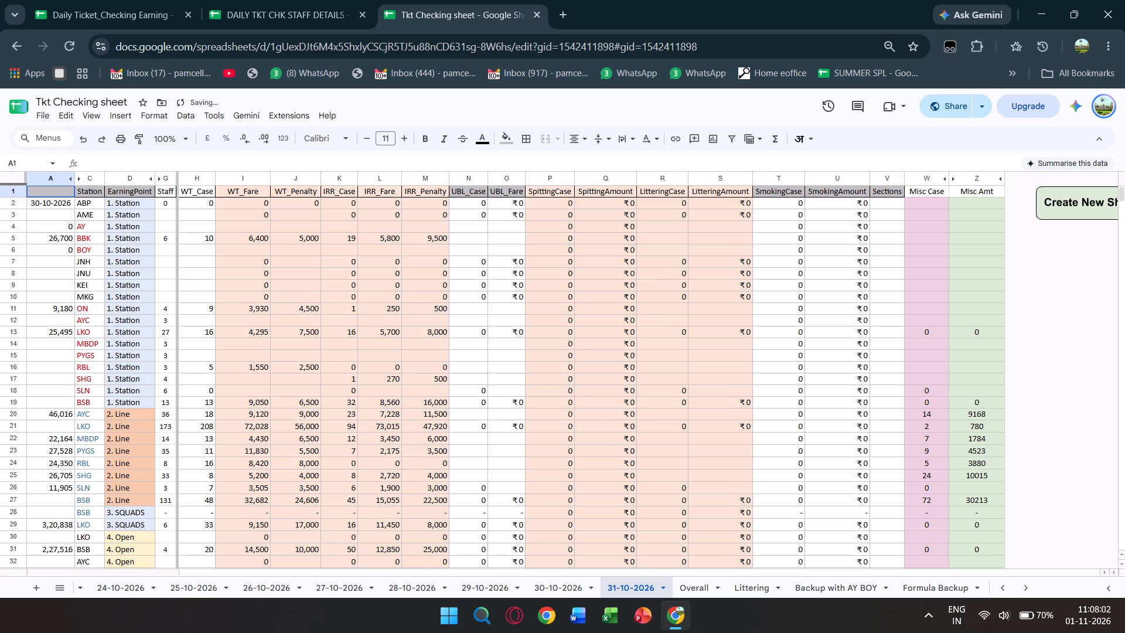
Set the date in cell A2 of the 31-10-2026 sheet to 31-10-2026.
{"action": "double_click", "coordinate": [59, 202]}
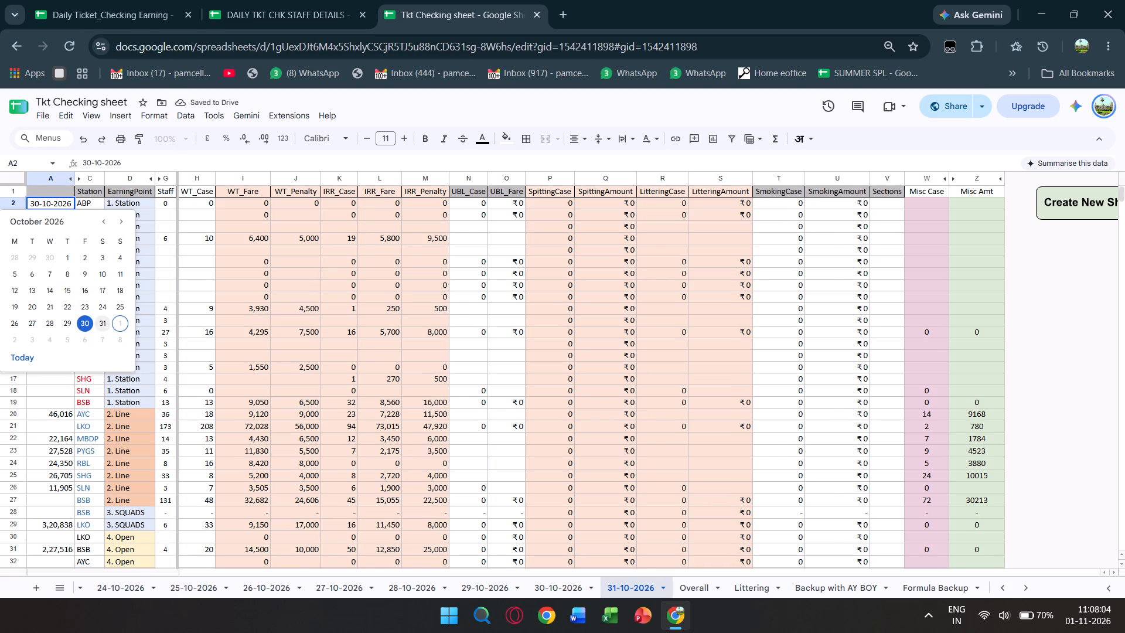
{"action": "left_click", "coordinate": [99, 329]}
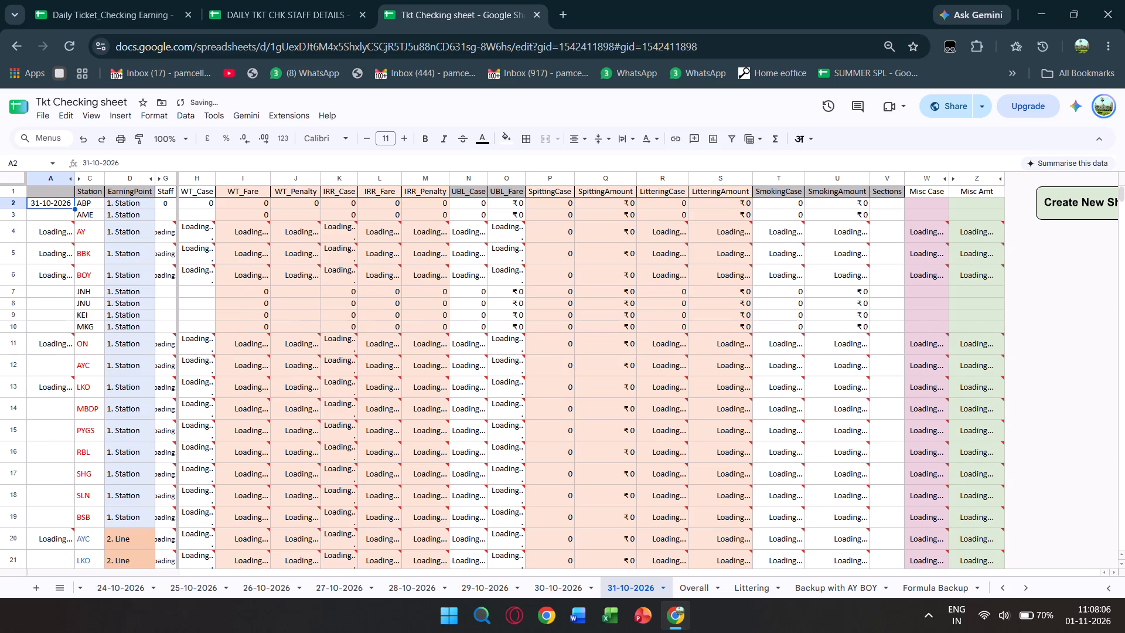
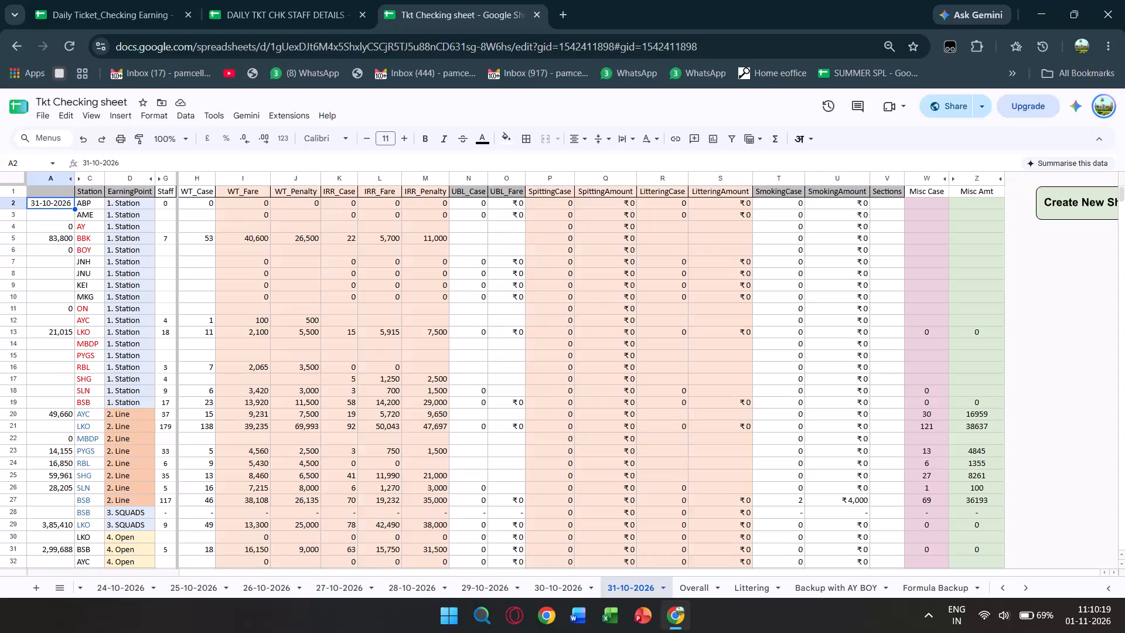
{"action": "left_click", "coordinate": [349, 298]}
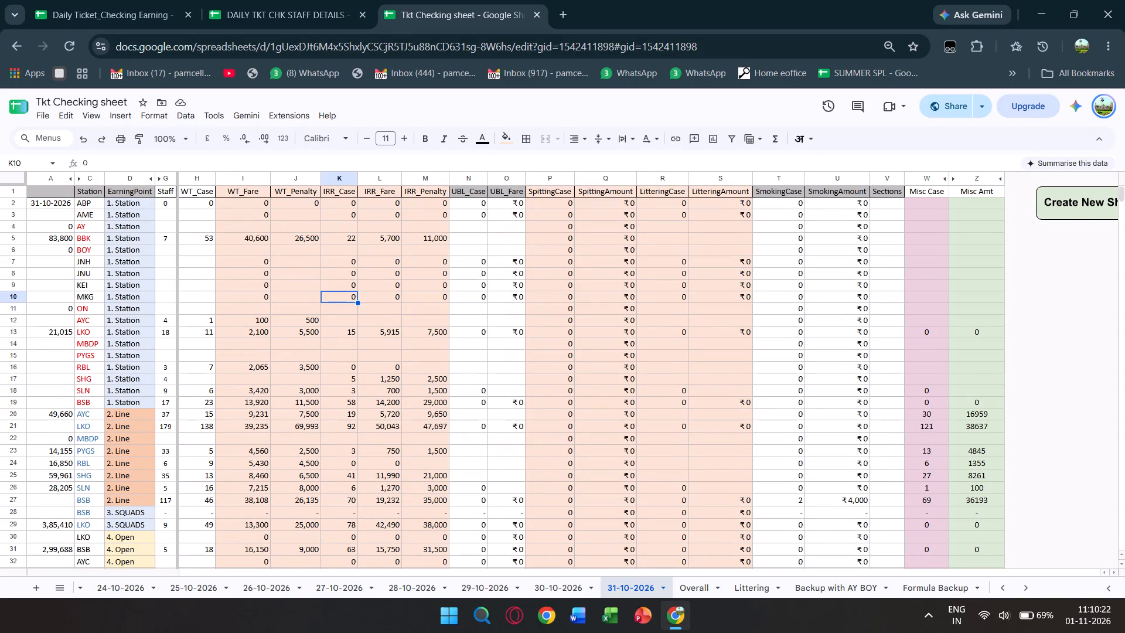
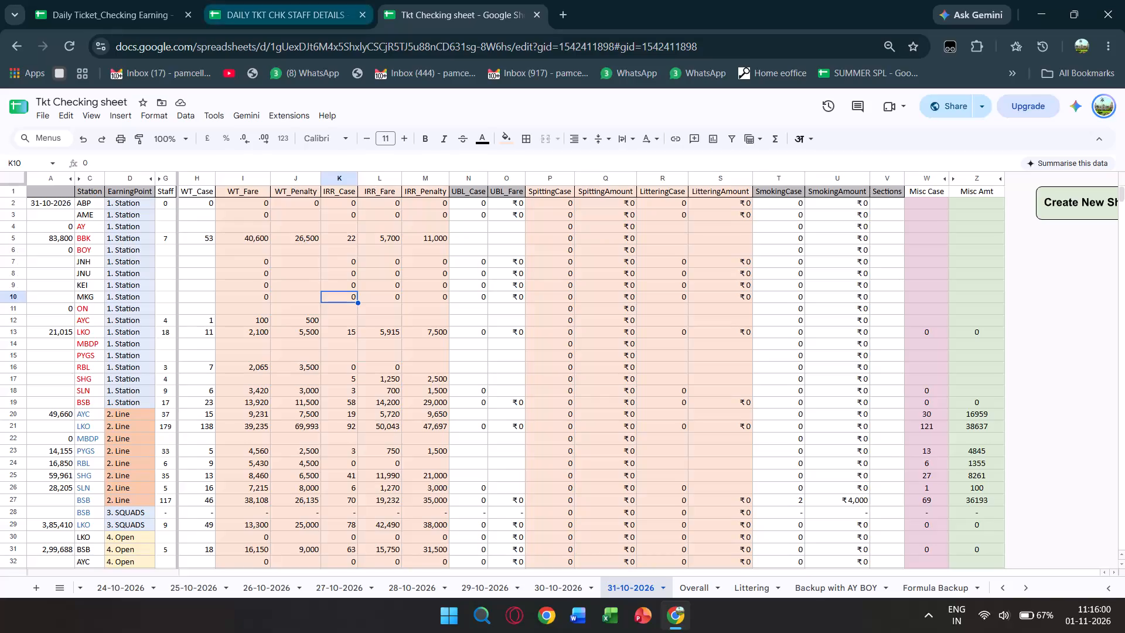
Compare the 31-10-2026 lobby rows in Daily Ticket_Checking Earning with the Tkt Checking sheet and DAILY TKT CHK STAFF DETAILS.
{"action": "left_click", "coordinate": [68, 9]}
{"action": "scroll", "coordinate": [455, 380], "scroll_direction": "down", "scroll_amount": 3}
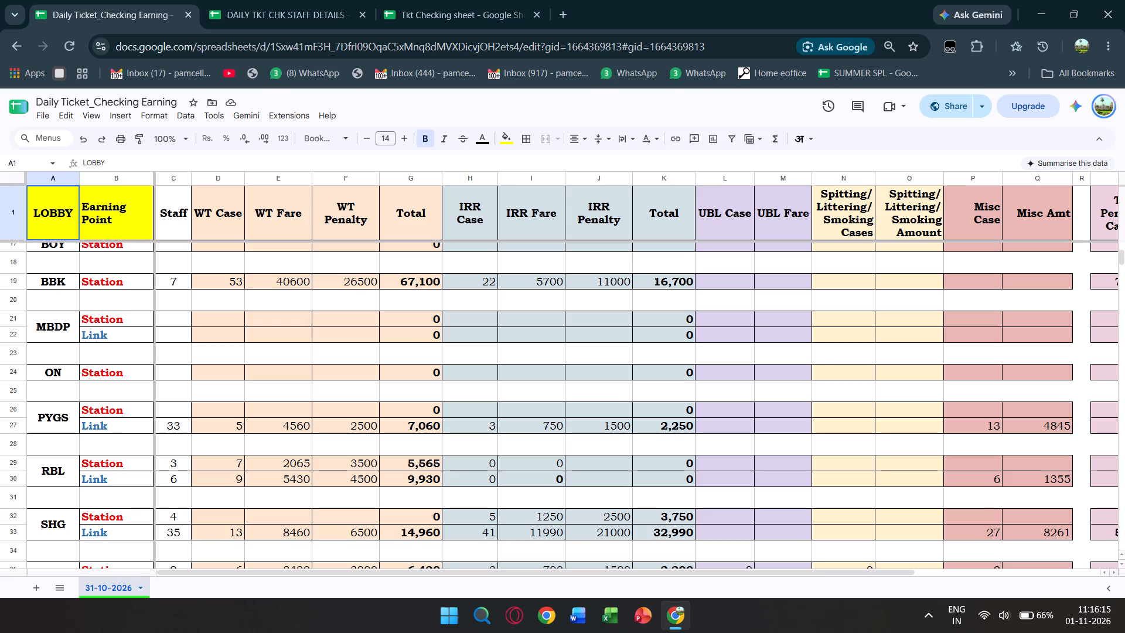
{"action": "left_click", "coordinate": [465, 8]}
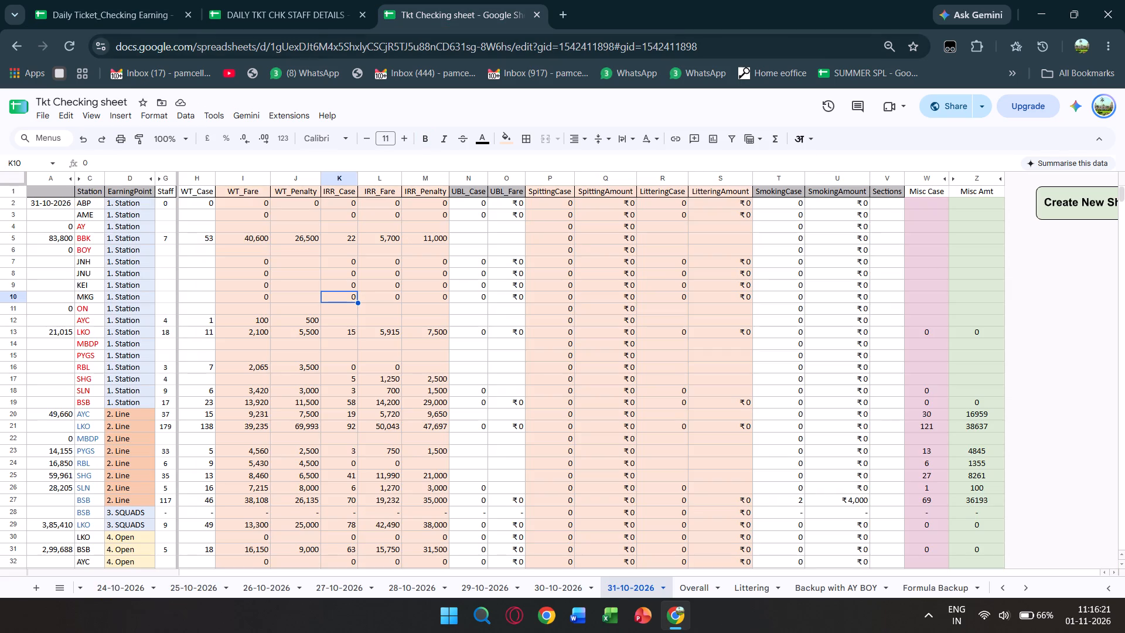
{"action": "left_click", "coordinate": [306, 16]}
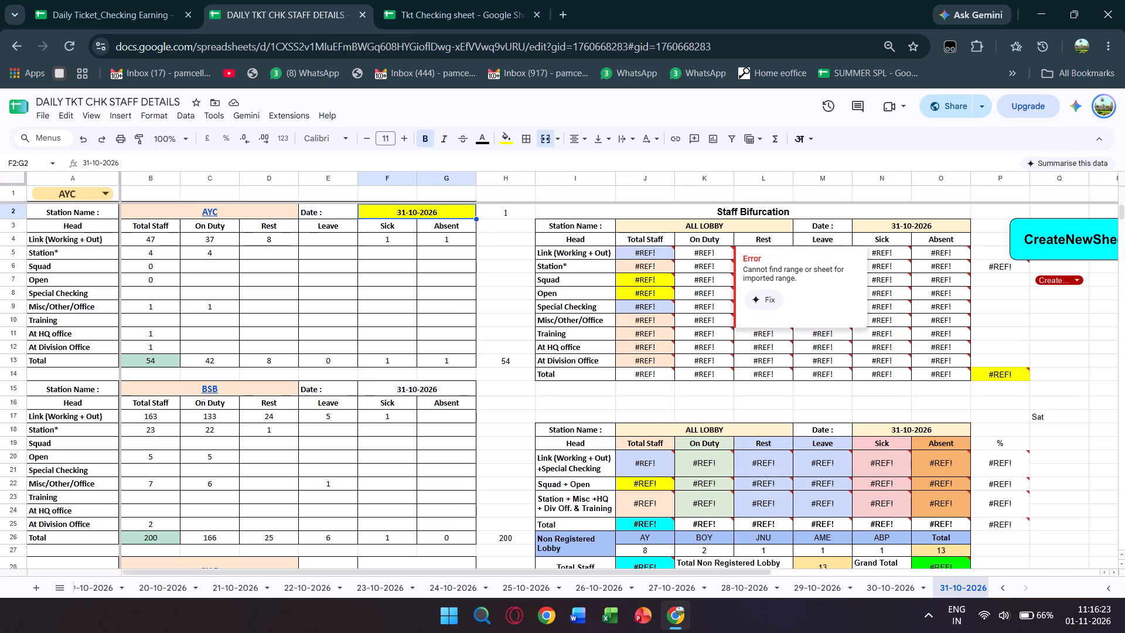
{"action": "scroll", "coordinate": [307, 411], "scroll_direction": "down", "scroll_amount": 3}
{"action": "left_click", "coordinate": [101, 11]}
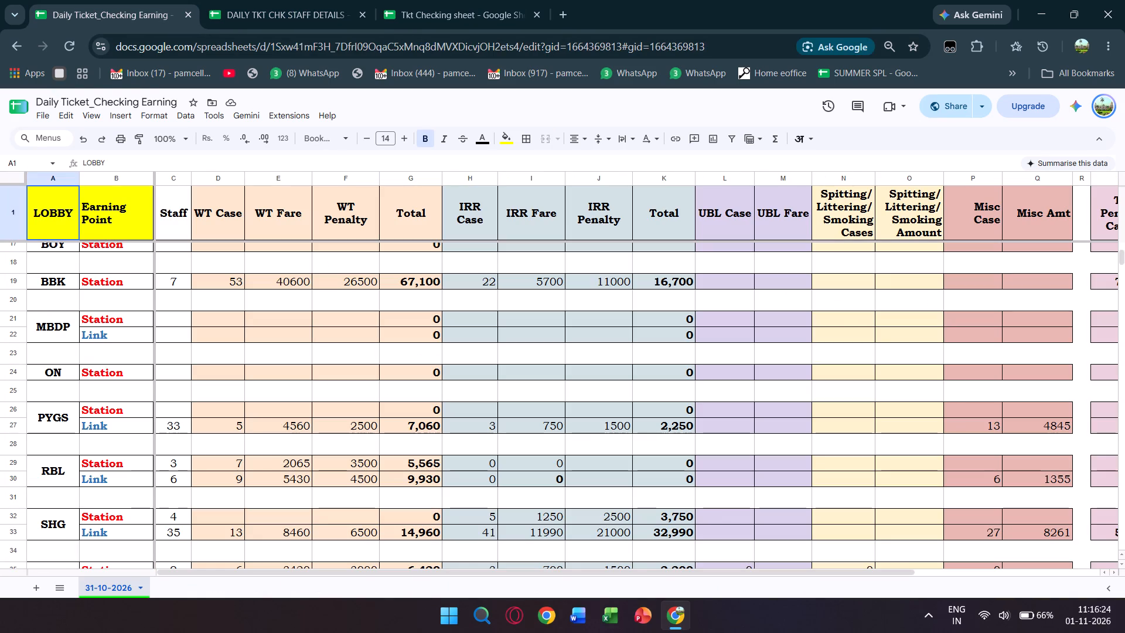
{"action": "scroll", "coordinate": [305, 407], "scroll_direction": "up", "scroll_amount": 1}
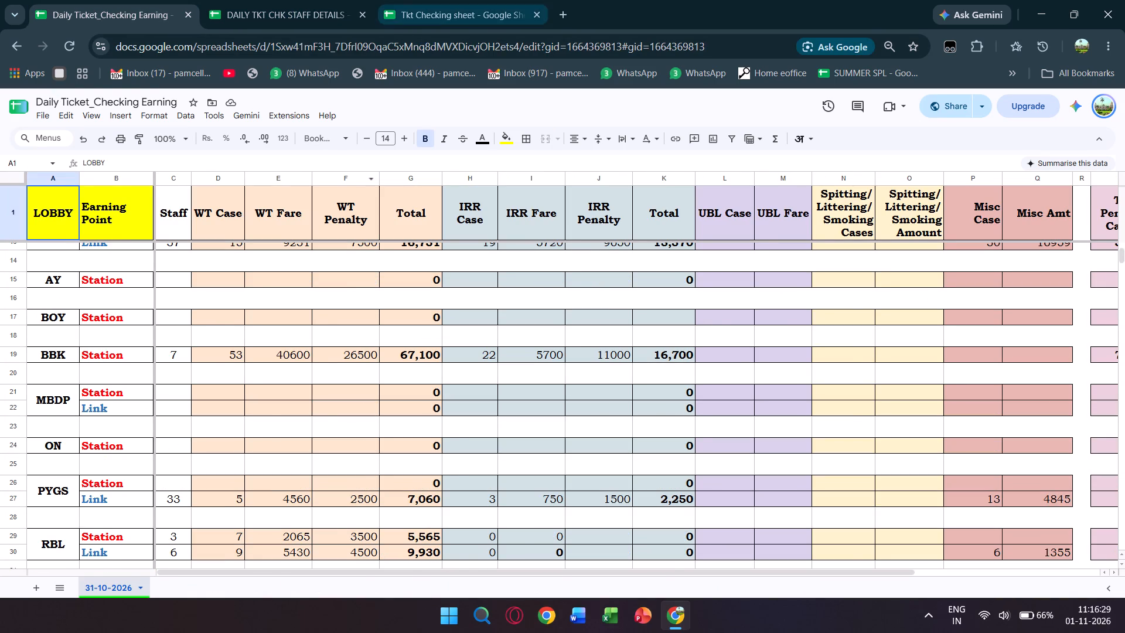
Look through the station staff tables down to SLN in DAILY TKT CHK STAFF DETAILS, and return to Daily Ticket_Checking Earning.
{"action": "left_click", "coordinate": [295, 8]}
{"action": "scroll", "coordinate": [347, 311], "scroll_direction": "down", "scroll_amount": 2}
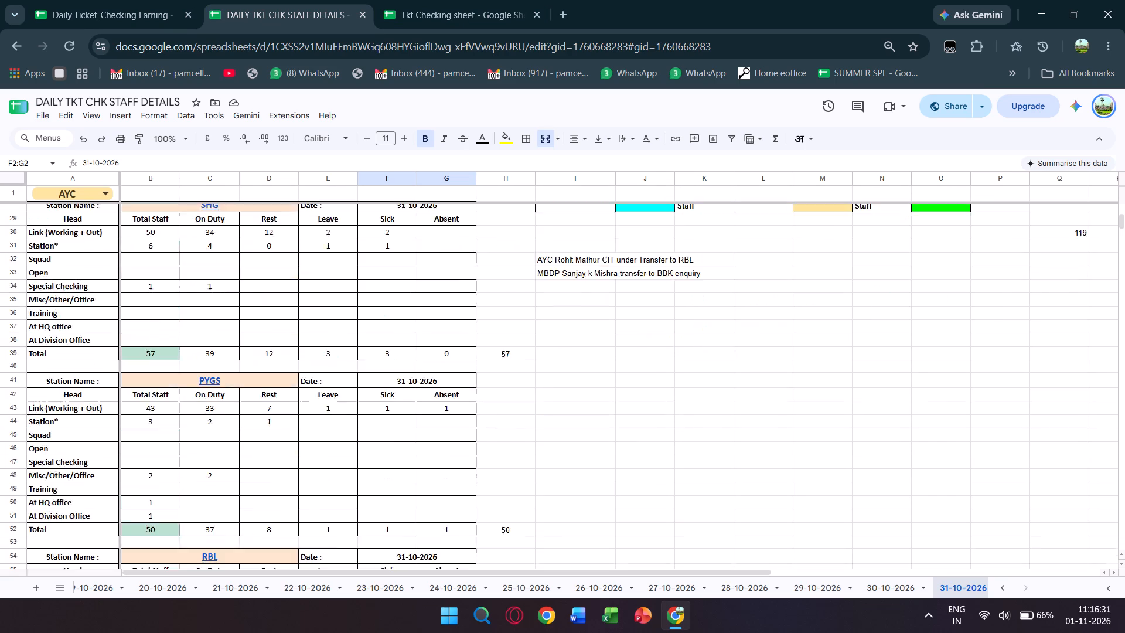
{"action": "scroll", "coordinate": [345, 308], "scroll_direction": "down", "scroll_amount": 6}
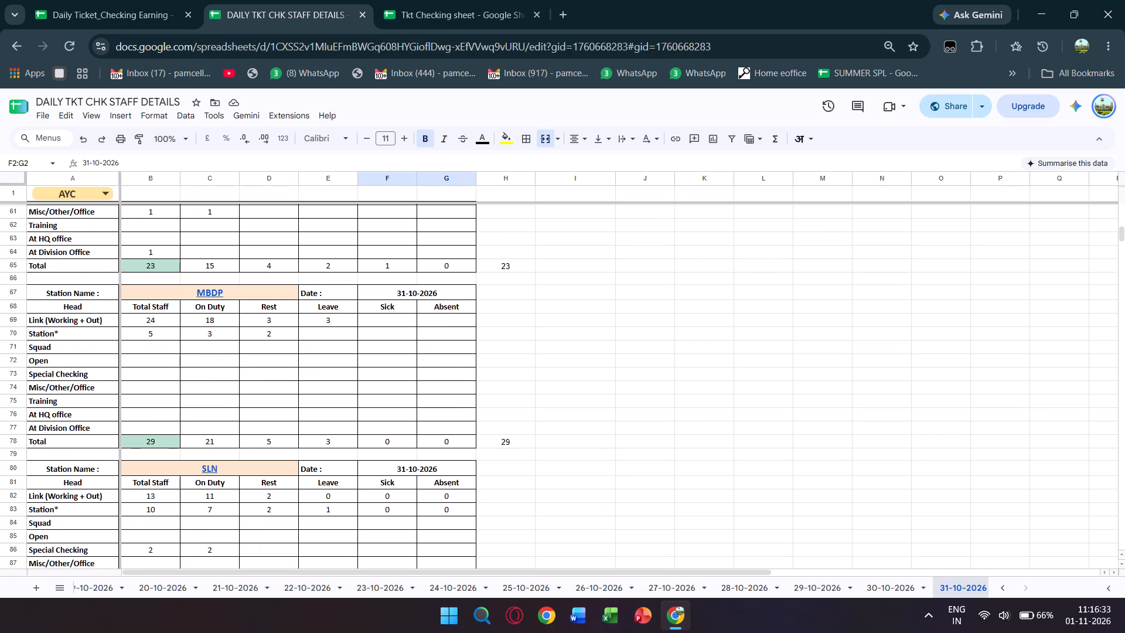
{"action": "left_click", "coordinate": [117, 13]}
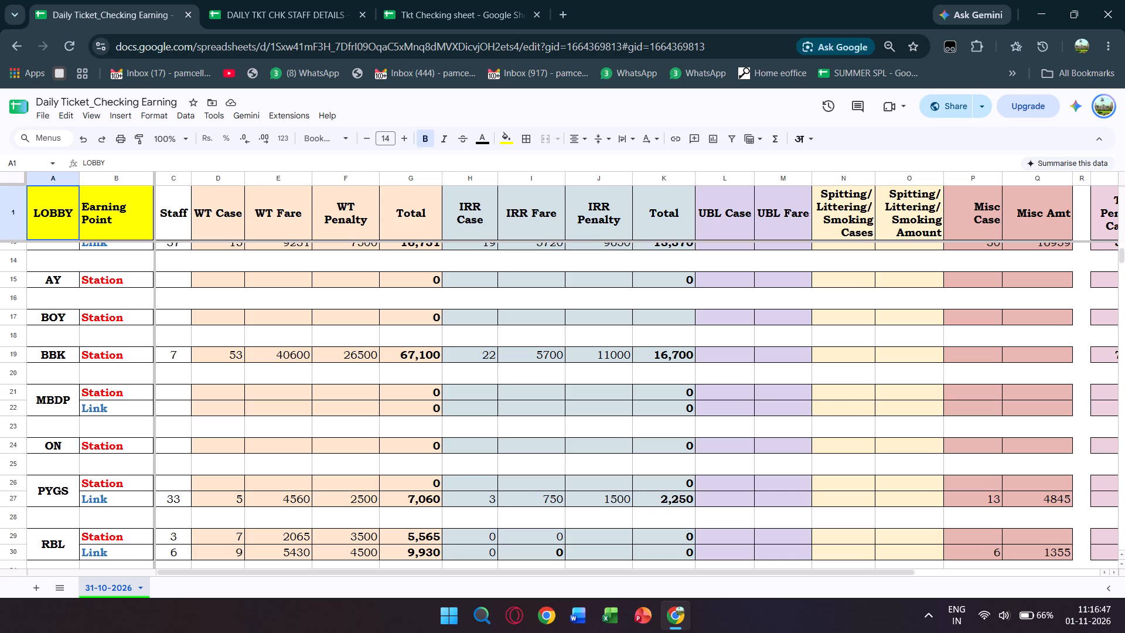
In DAILY TKT CHK STAFF DETAILS, examine every station's 31-10-2026 staff table from AYC down to LKO.
{"action": "left_click", "coordinate": [281, 4]}
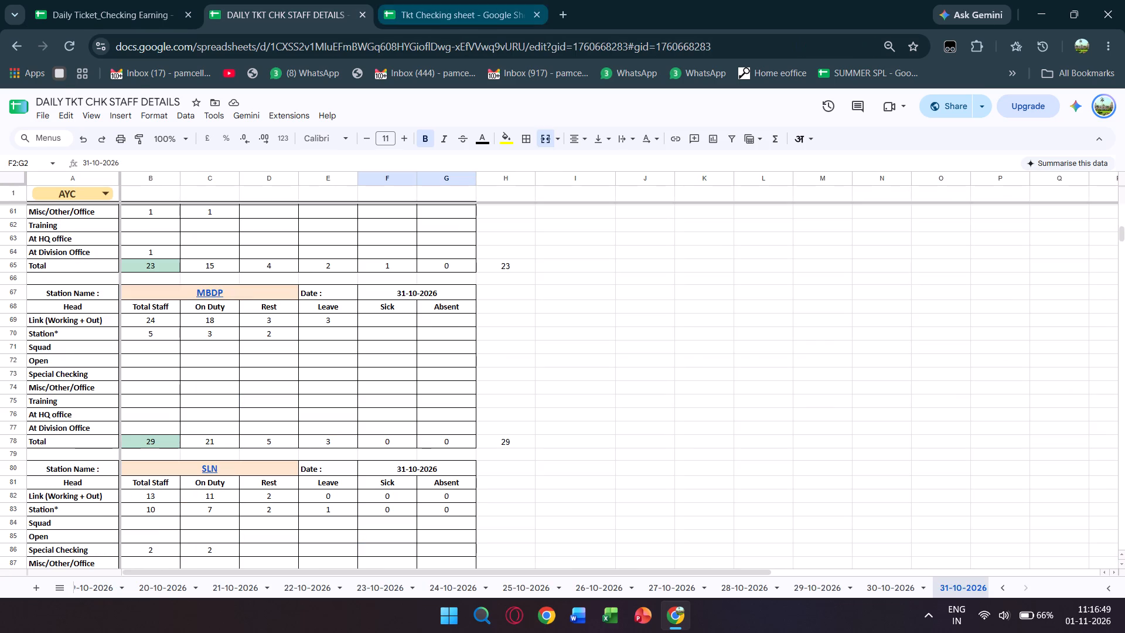
{"action": "scroll", "coordinate": [628, 385], "scroll_direction": "up", "scroll_amount": 6}
{"action": "scroll", "coordinate": [628, 385], "scroll_direction": "down", "scroll_amount": 1}
{"action": "scroll", "coordinate": [628, 385], "scroll_direction": "up", "scroll_amount": 4}
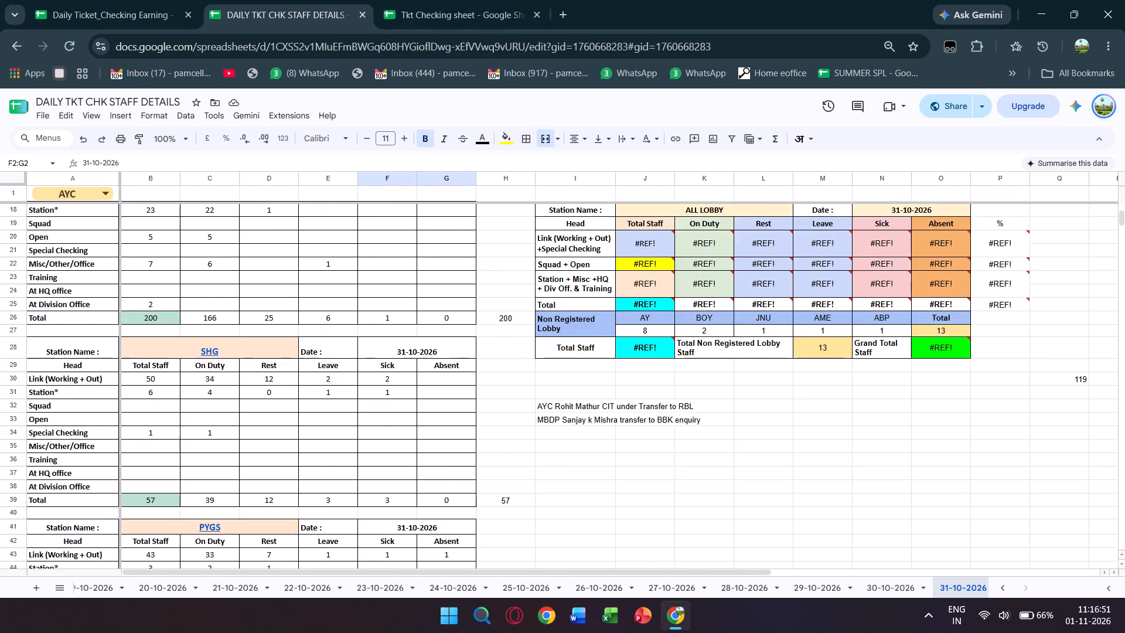
{"action": "scroll", "coordinate": [628, 385], "scroll_direction": "up", "scroll_amount": 4}
{"action": "scroll", "coordinate": [628, 385], "scroll_direction": "down", "scroll_amount": 1}
{"action": "scroll", "coordinate": [628, 385], "scroll_direction": "up", "scroll_amount": 8}
{"action": "scroll", "coordinate": [628, 385], "scroll_direction": "down", "scroll_amount": 2}
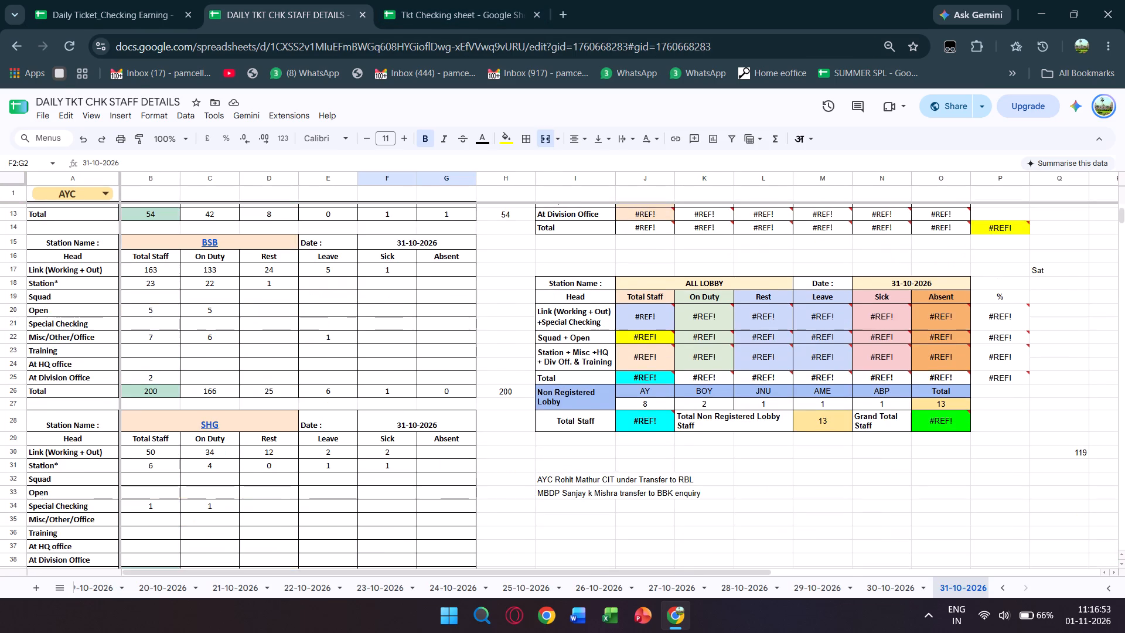
{"action": "scroll", "coordinate": [628, 386], "scroll_direction": "down", "scroll_amount": 4}
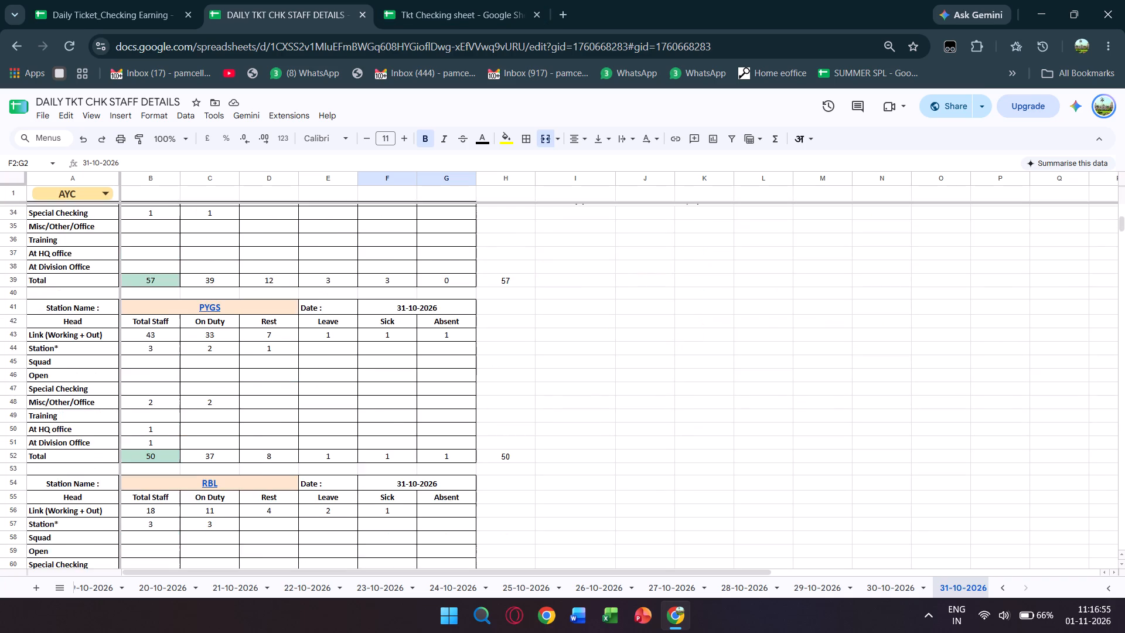
{"action": "scroll", "coordinate": [627, 387], "scroll_direction": "down", "scroll_amount": 6}
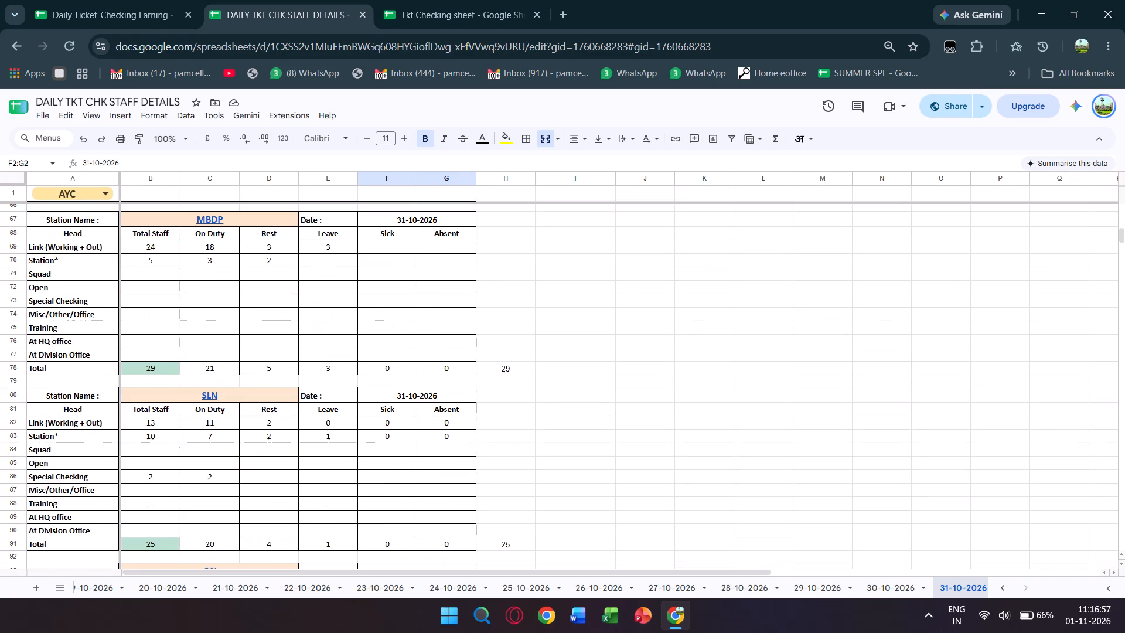
{"action": "scroll", "coordinate": [627, 387], "scroll_direction": "down", "scroll_amount": 3}
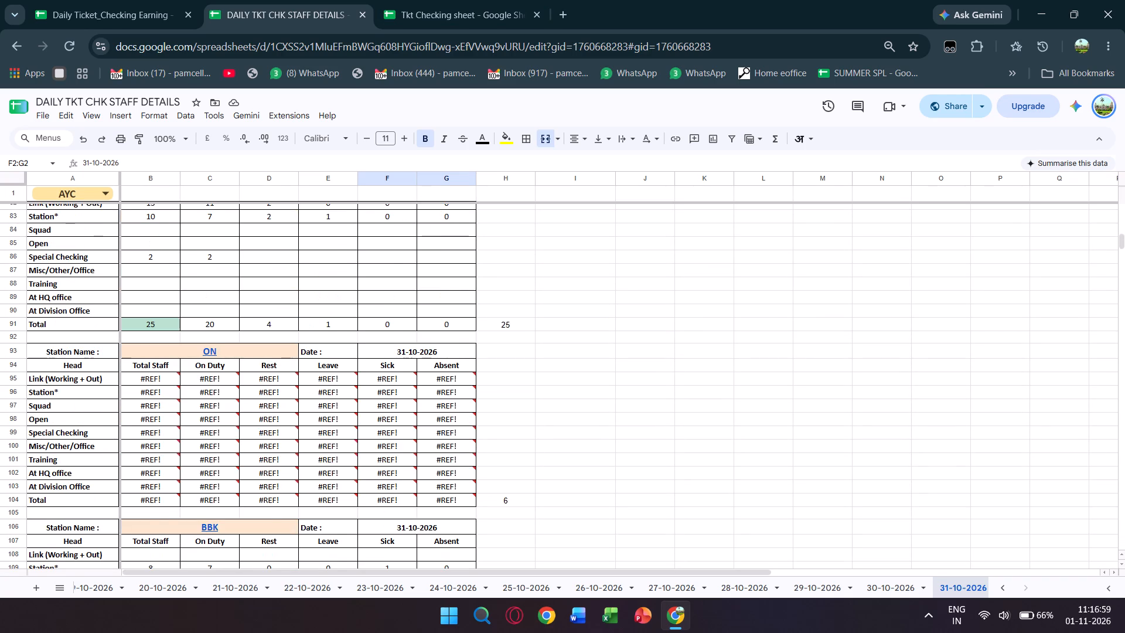
{"action": "scroll", "coordinate": [627, 387], "scroll_direction": "down", "scroll_amount": 4}
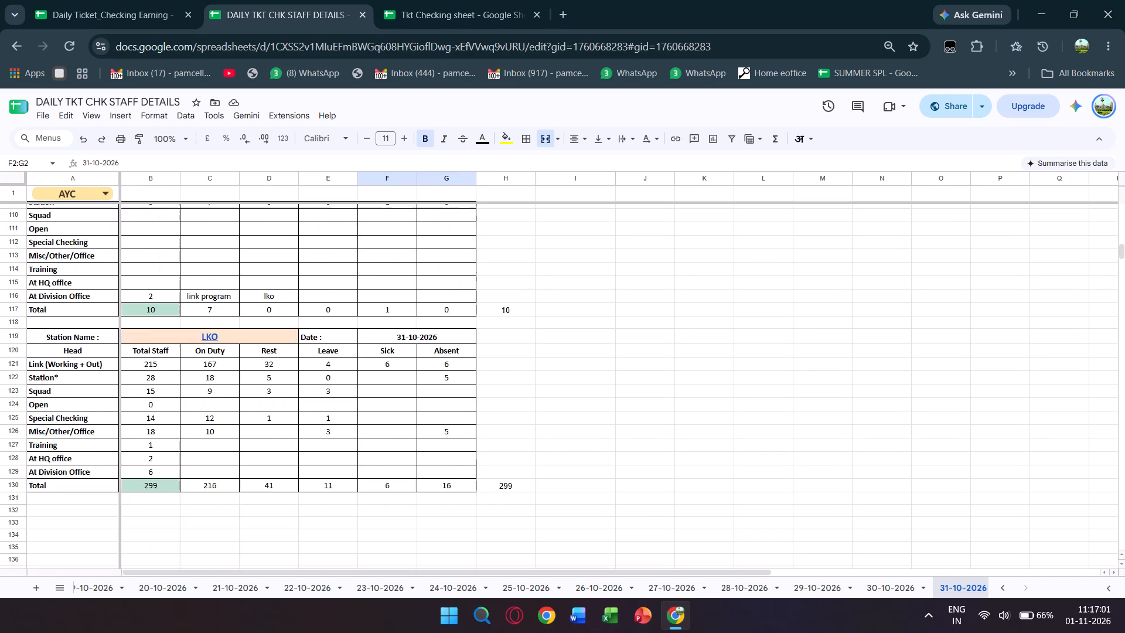
{"action": "scroll", "coordinate": [627, 387], "scroll_direction": "down", "scroll_amount": 2}
Recheck the station staff tables back up to AYC and the ALL LOBBY Staff Bifurcation table.
{"action": "scroll", "coordinate": [627, 387], "scroll_direction": "up", "scroll_amount": 10}
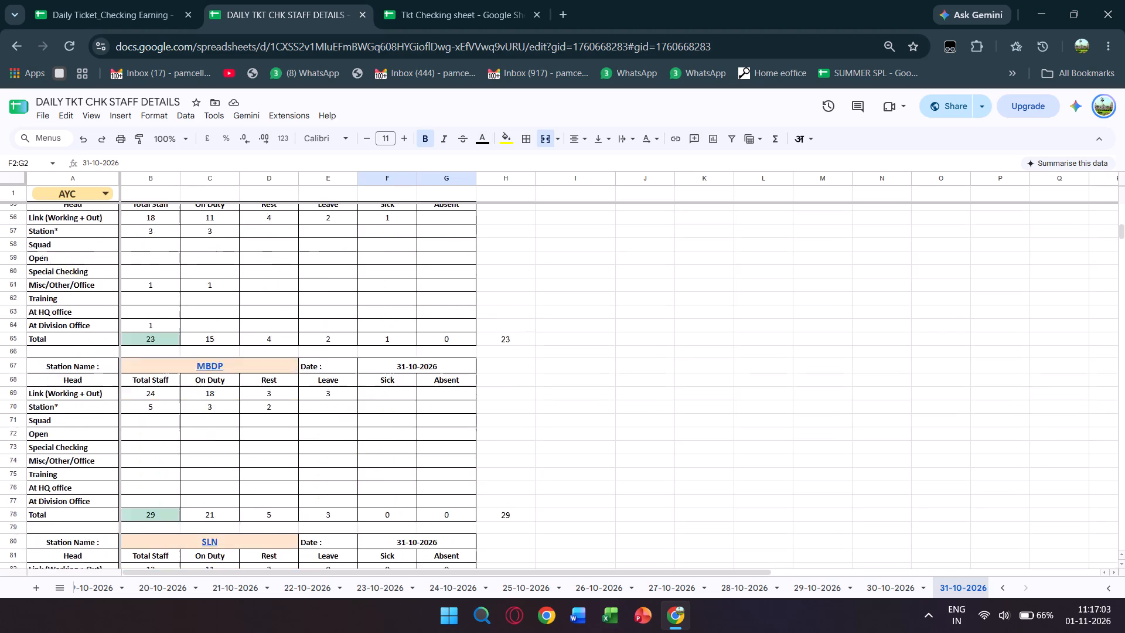
{"action": "scroll", "coordinate": [627, 387], "scroll_direction": "up", "scroll_amount": 2}
{"action": "scroll", "coordinate": [627, 387], "scroll_direction": "down", "scroll_amount": 2}
{"action": "scroll", "coordinate": [627, 387], "scroll_direction": "up", "scroll_amount": 7}
{"action": "scroll", "coordinate": [627, 387], "scroll_direction": "down", "scroll_amount": 1}
{"action": "scroll", "coordinate": [627, 387], "scroll_direction": "up", "scroll_amount": 6}
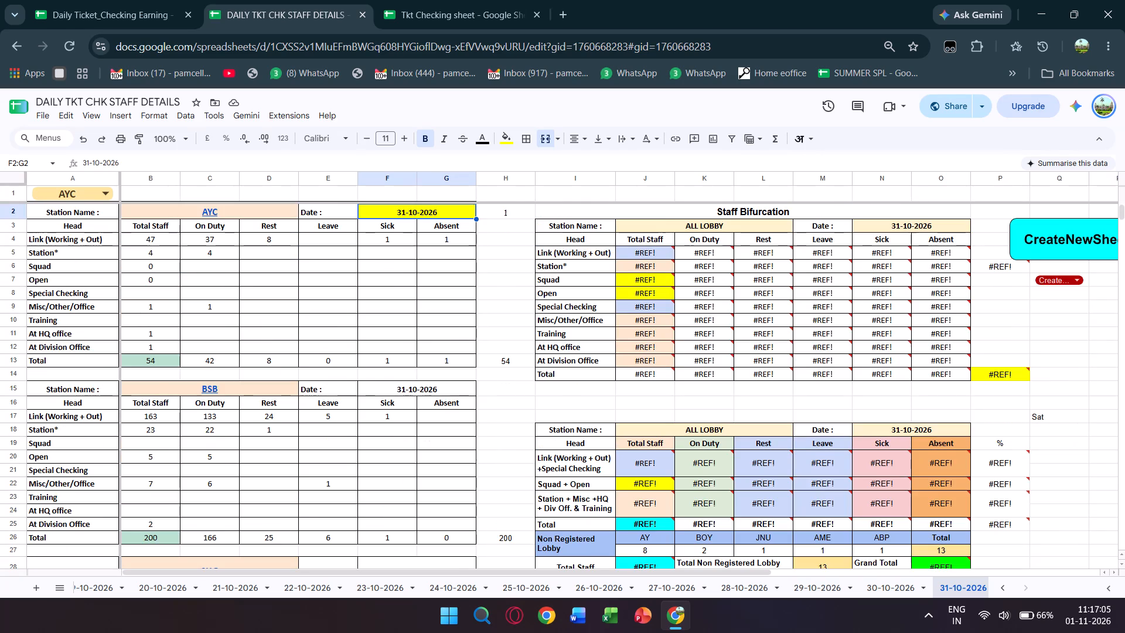
{"action": "scroll", "coordinate": [627, 387], "scroll_direction": "up", "scroll_amount": 8}
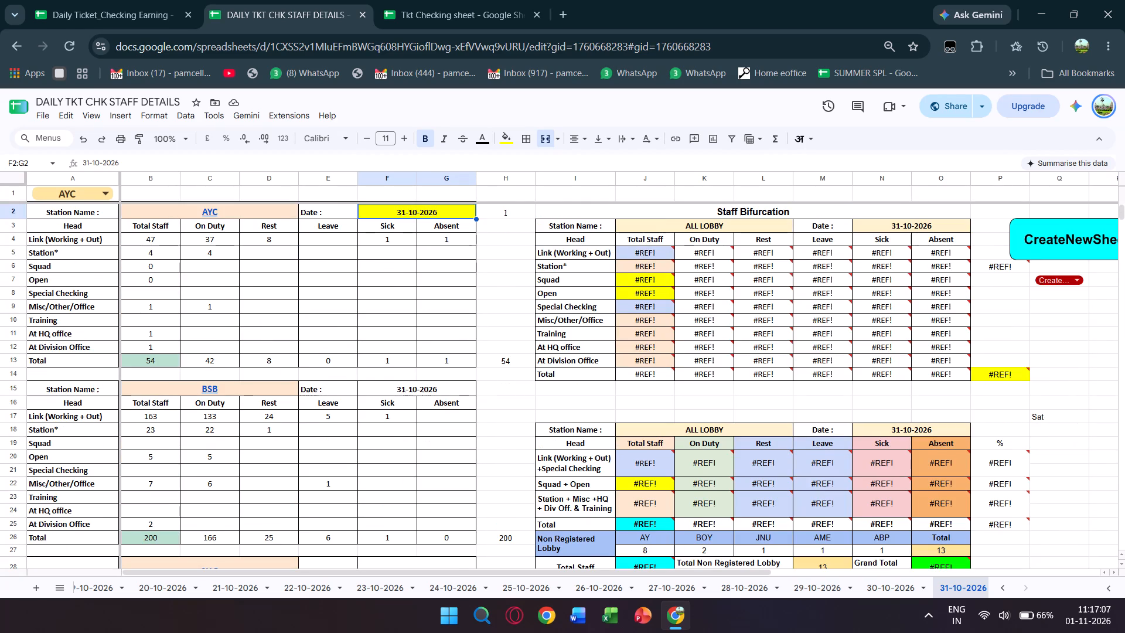
View the 31-10-2026 sheet in Tkt Checking sheet, and go back to the lobby rows in Daily Ticket_Checking Earning.
{"action": "left_click", "coordinate": [457, 13]}
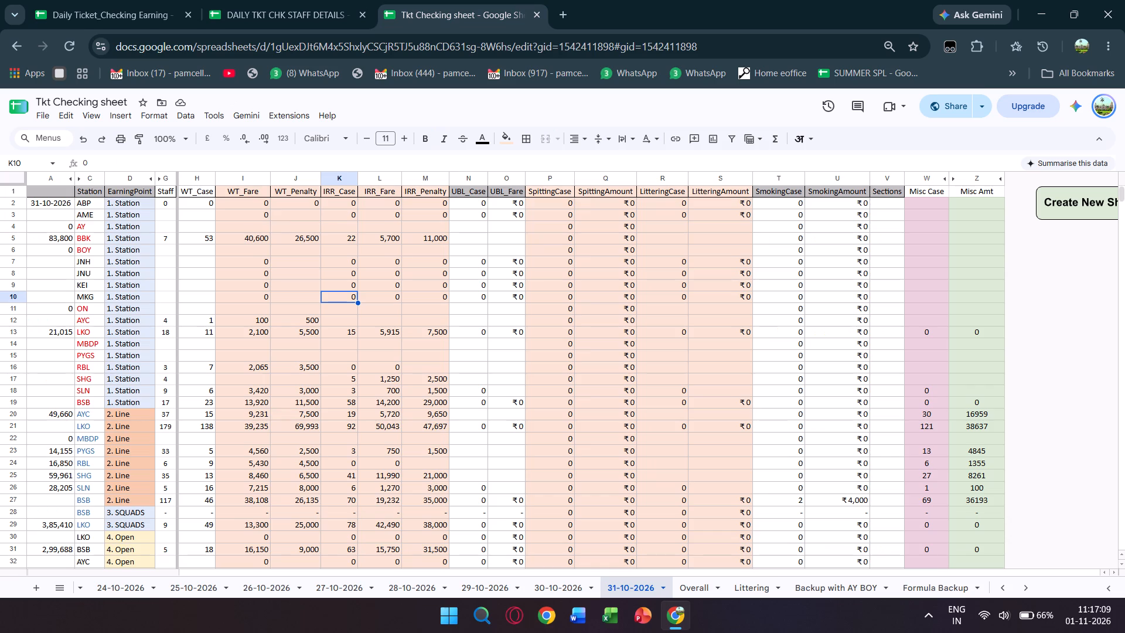
{"action": "left_click", "coordinate": [136, 8]}
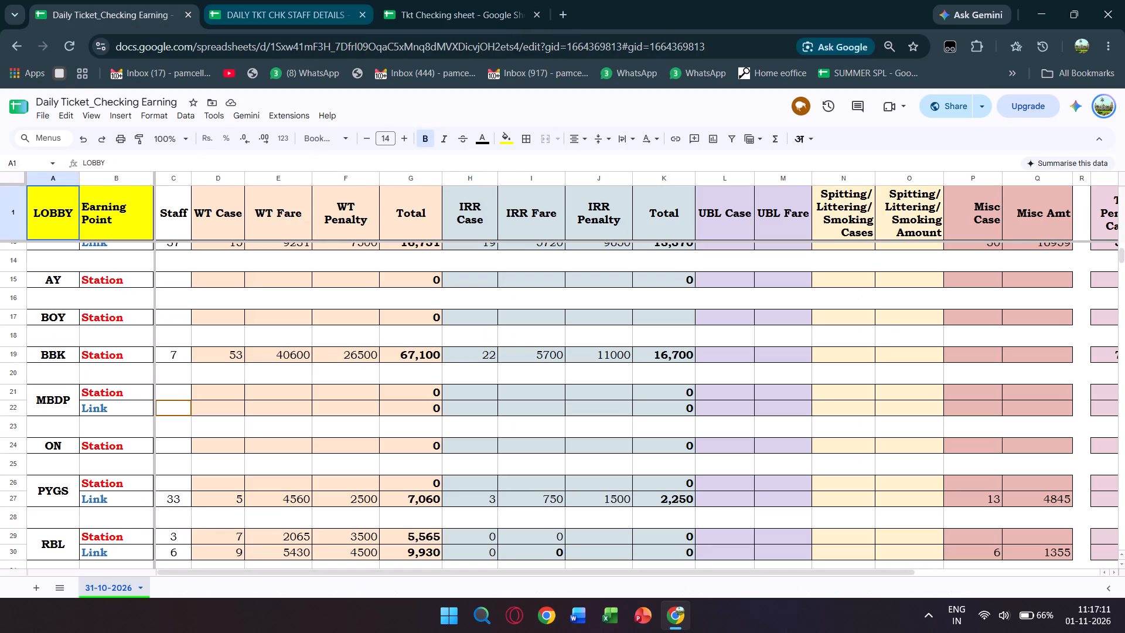
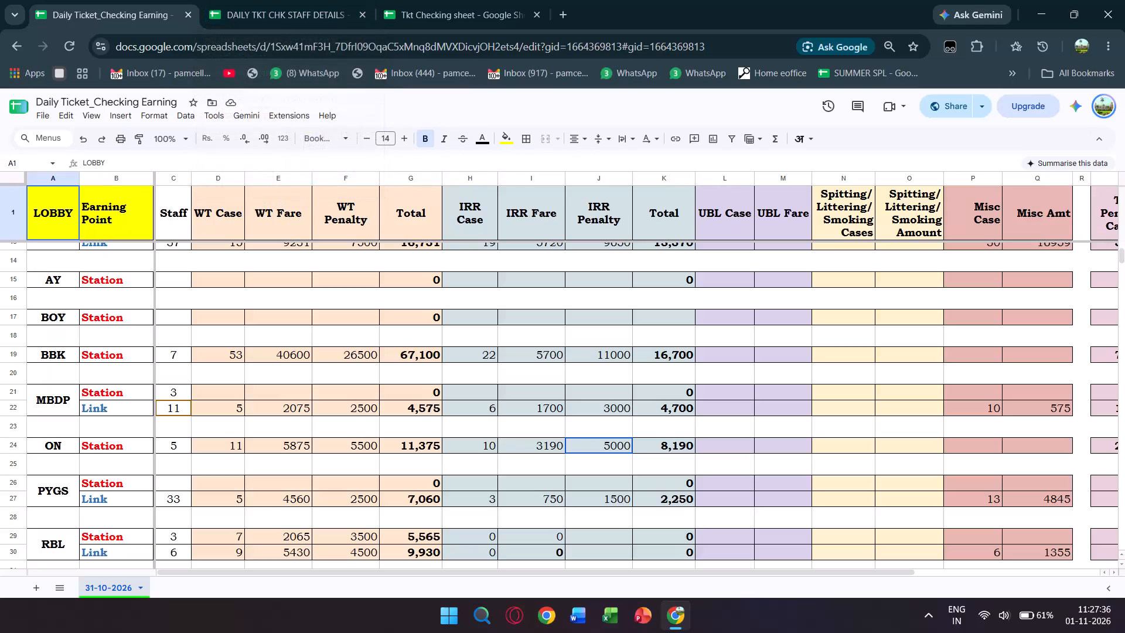
Examine the 31-10-2026 lobby rows from LKO down to SLN, the Grand Total row and the Avg per Head and Rank table.
{"action": "scroll", "coordinate": [439, 328], "scroll_direction": "up", "scroll_amount": 3}
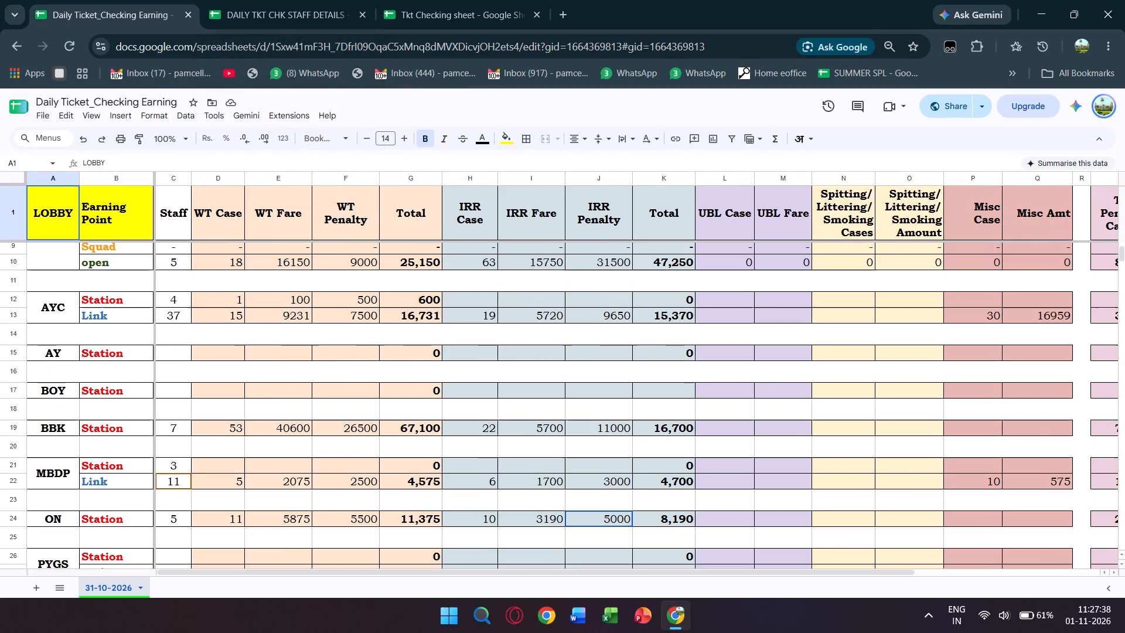
{"action": "scroll", "coordinate": [439, 328], "scroll_direction": "up", "scroll_amount": 2}
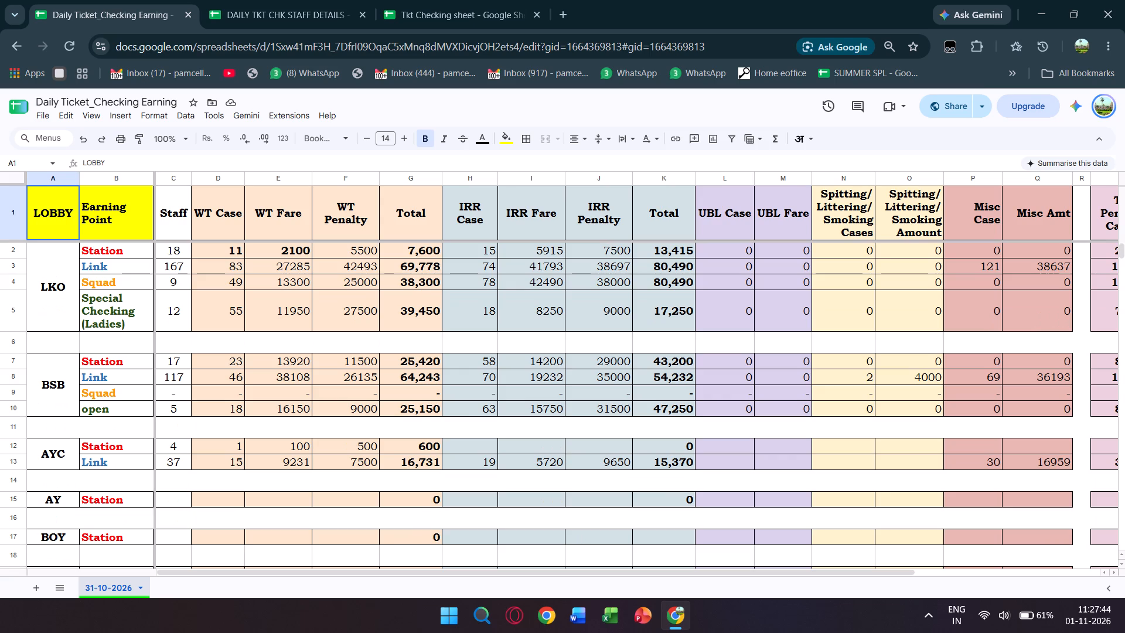
{"action": "scroll", "coordinate": [419, 378], "scroll_direction": "down", "scroll_amount": 2}
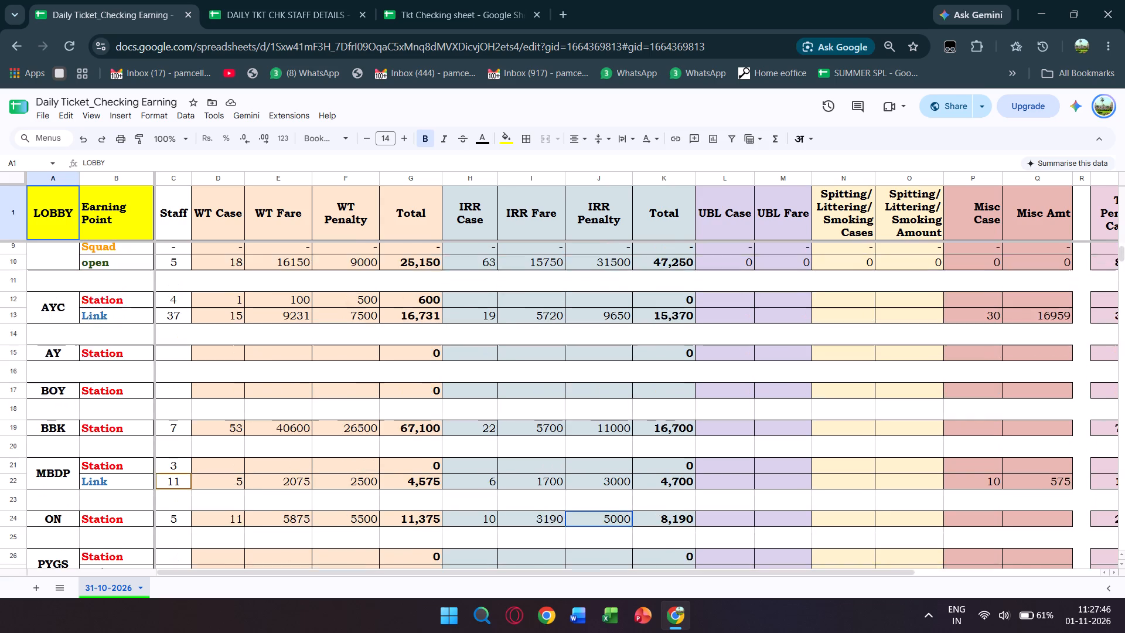
{"action": "scroll", "coordinate": [419, 378], "scroll_direction": "up", "scroll_amount": 2}
{"action": "scroll", "coordinate": [419, 378], "scroll_direction": "down", "scroll_amount": 2}
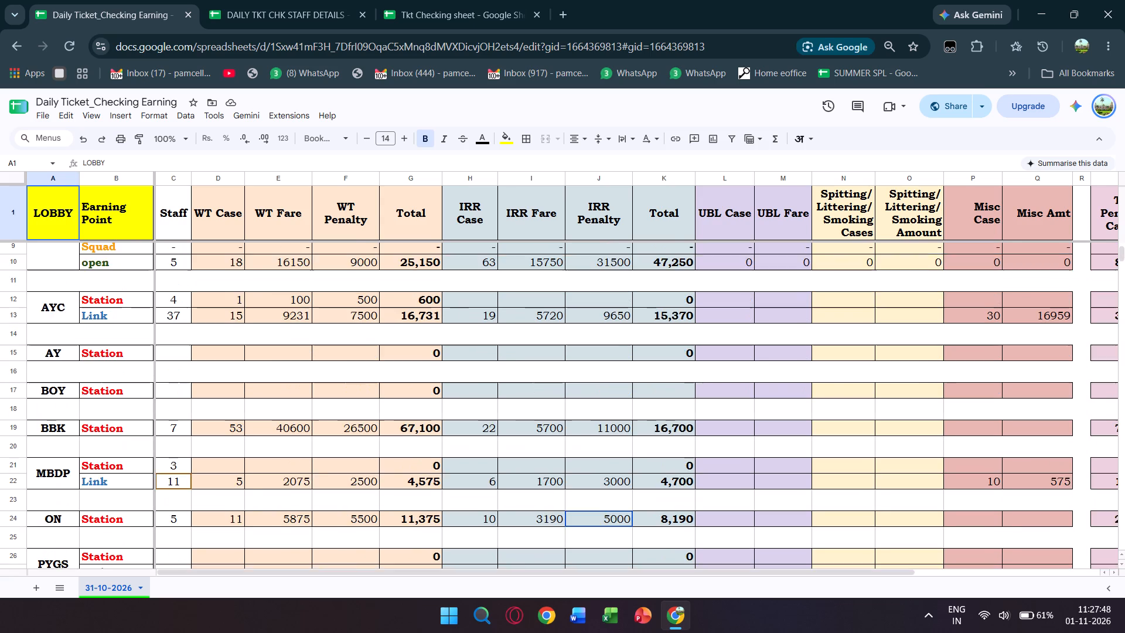
{"action": "scroll", "coordinate": [419, 378], "scroll_direction": "up", "scroll_amount": 6}
{"action": "scroll", "coordinate": [419, 378], "scroll_direction": "down", "scroll_amount": 2}
{"action": "scroll", "coordinate": [419, 378], "scroll_direction": "up", "scroll_amount": 1}
{"action": "scroll", "coordinate": [419, 378], "scroll_direction": "down", "scroll_amount": 2}
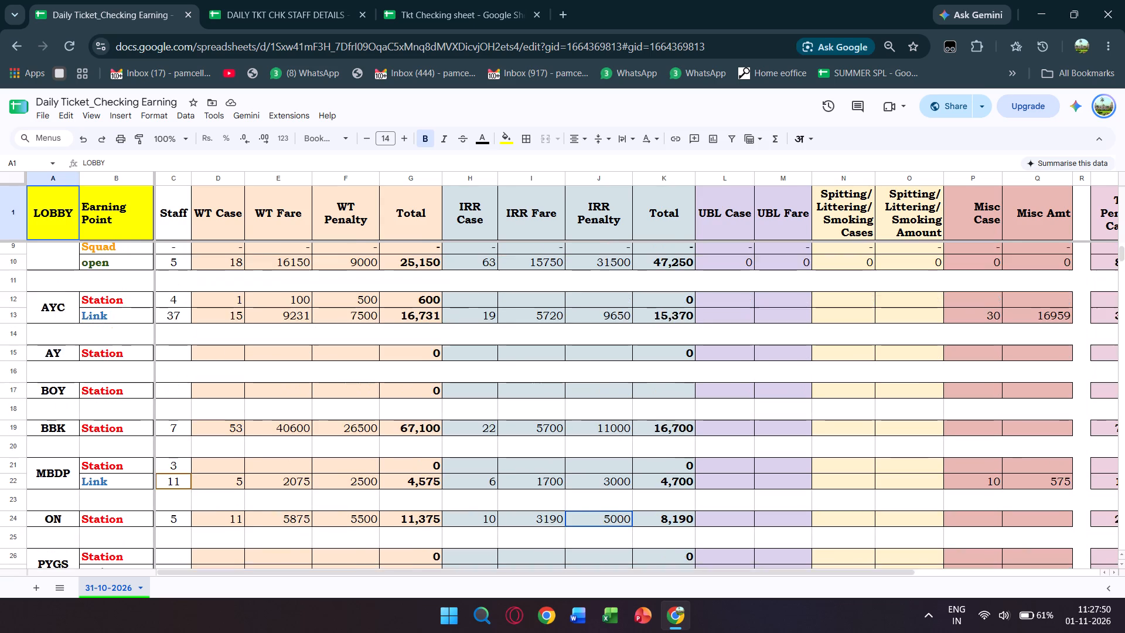
{"action": "scroll", "coordinate": [420, 377], "scroll_direction": "down", "scroll_amount": 1}
{"action": "scroll", "coordinate": [420, 377], "scroll_direction": "up", "scroll_amount": 1}
{"action": "scroll", "coordinate": [420, 377], "scroll_direction": "down", "scroll_amount": 6}
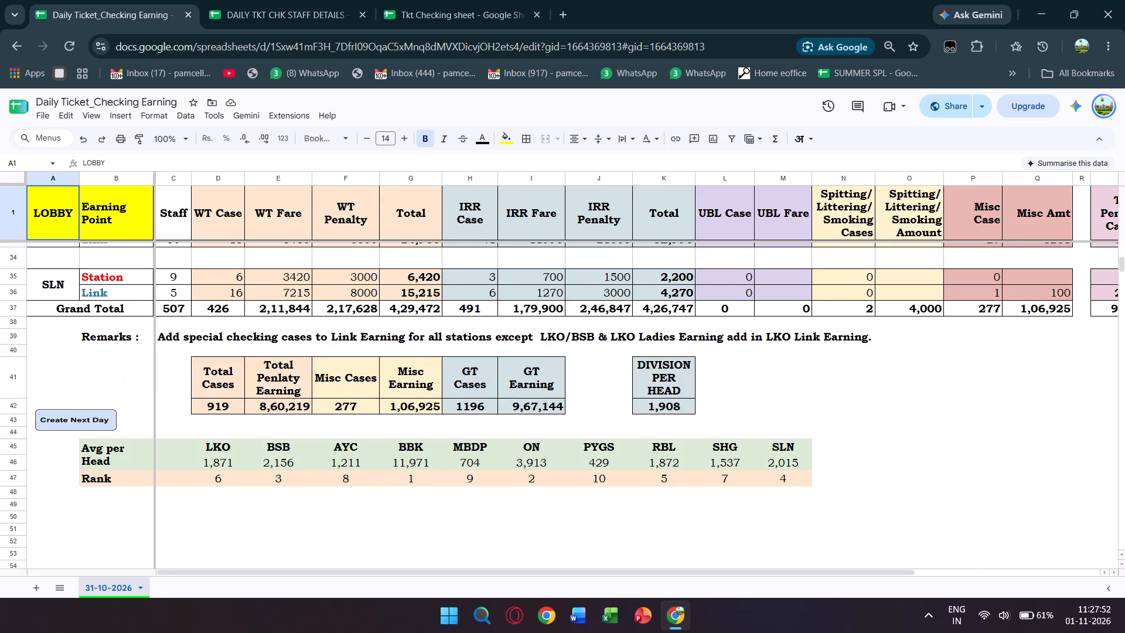
{"action": "scroll", "coordinate": [420, 377], "scroll_direction": "up", "scroll_amount": 11}
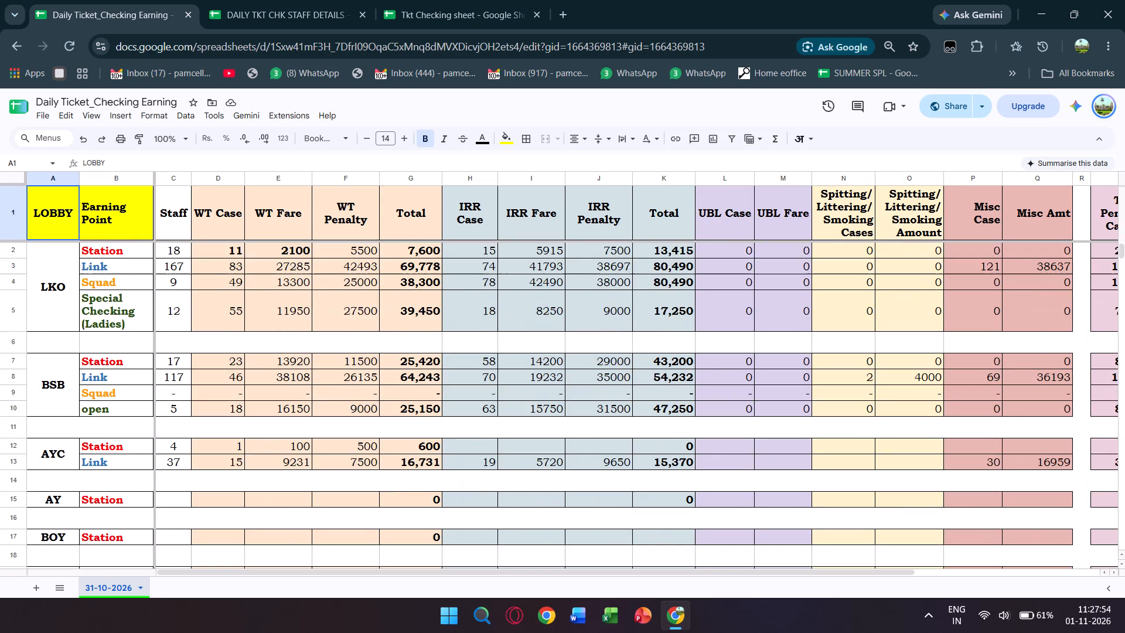
{"action": "scroll", "coordinate": [420, 377], "scroll_direction": "up", "scroll_amount": 2}
{"action": "scroll", "coordinate": [420, 377], "scroll_direction": "down", "scroll_amount": 1}
{"action": "scroll", "coordinate": [420, 377], "scroll_direction": "up", "scroll_amount": 2}
{"action": "scroll", "coordinate": [420, 377], "scroll_direction": "down", "scroll_amount": 4}
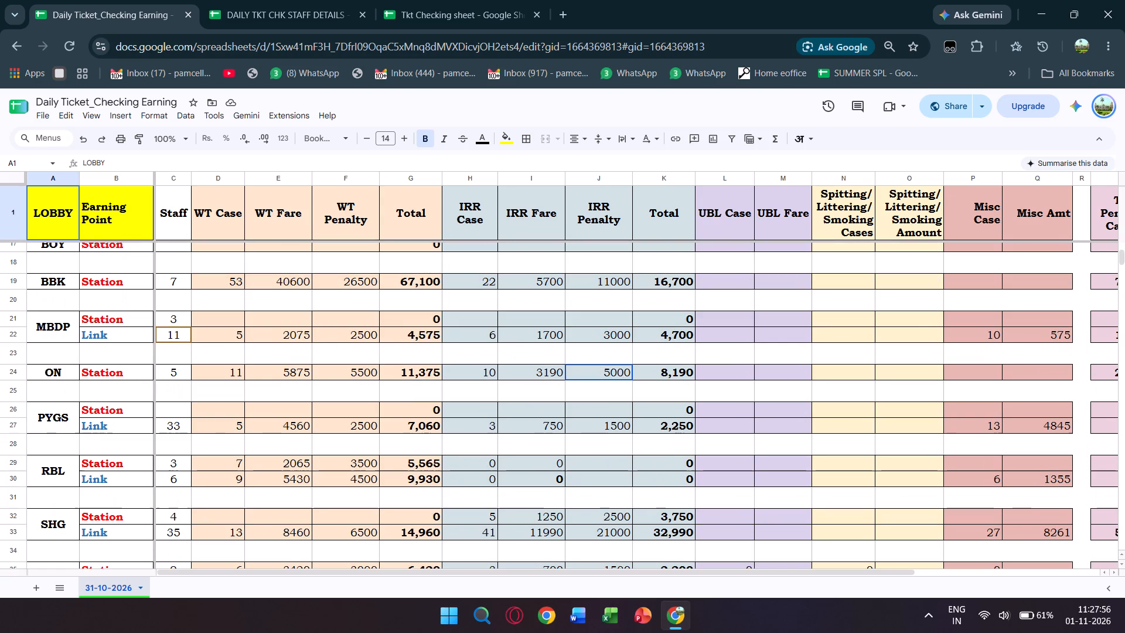
{"action": "scroll", "coordinate": [420, 377], "scroll_direction": "down", "scroll_amount": 1}
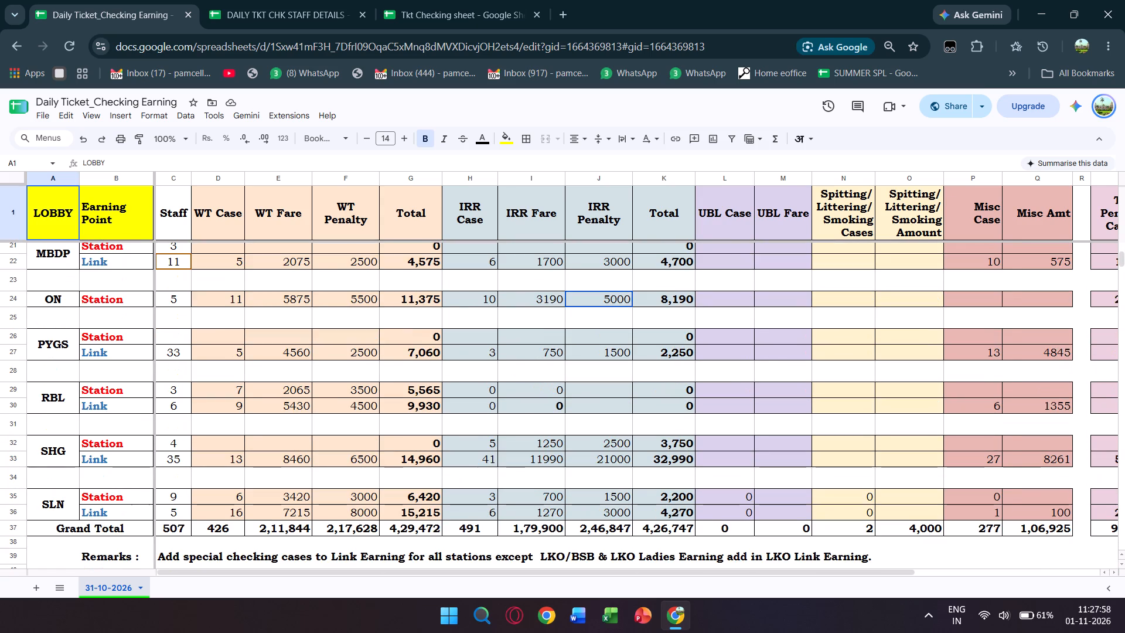
{"action": "scroll", "coordinate": [282, 382], "scroll_direction": "down", "scroll_amount": 3}
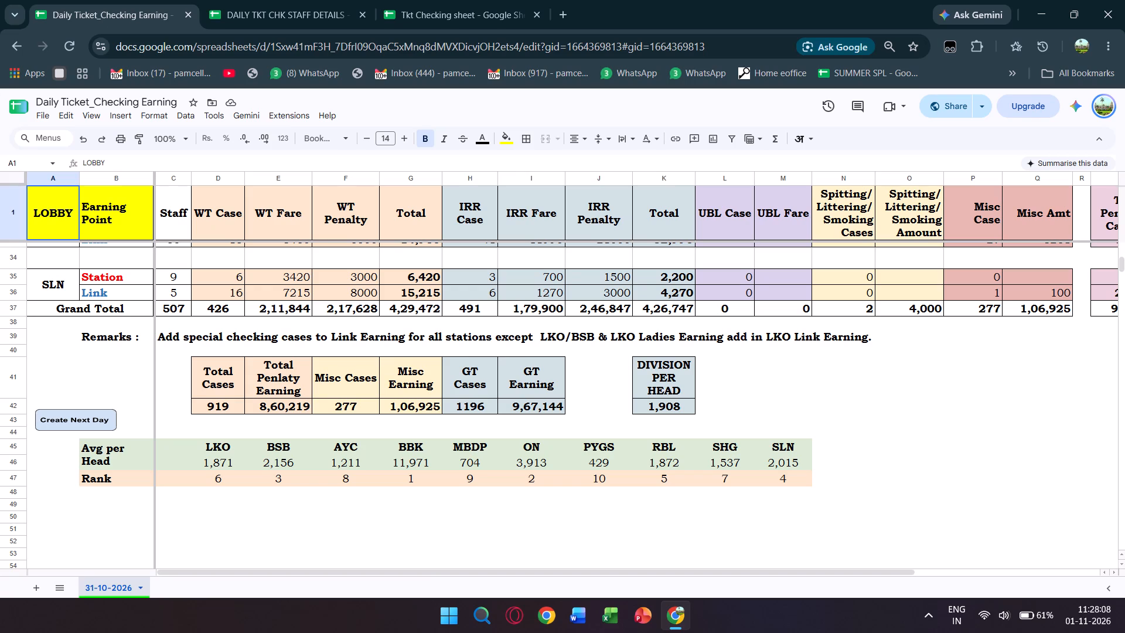
Recheck the BSB to SLN rows against the summary tables, and return to the LKO rows.
{"action": "scroll", "coordinate": [427, 392], "scroll_direction": "up", "scroll_amount": 7}
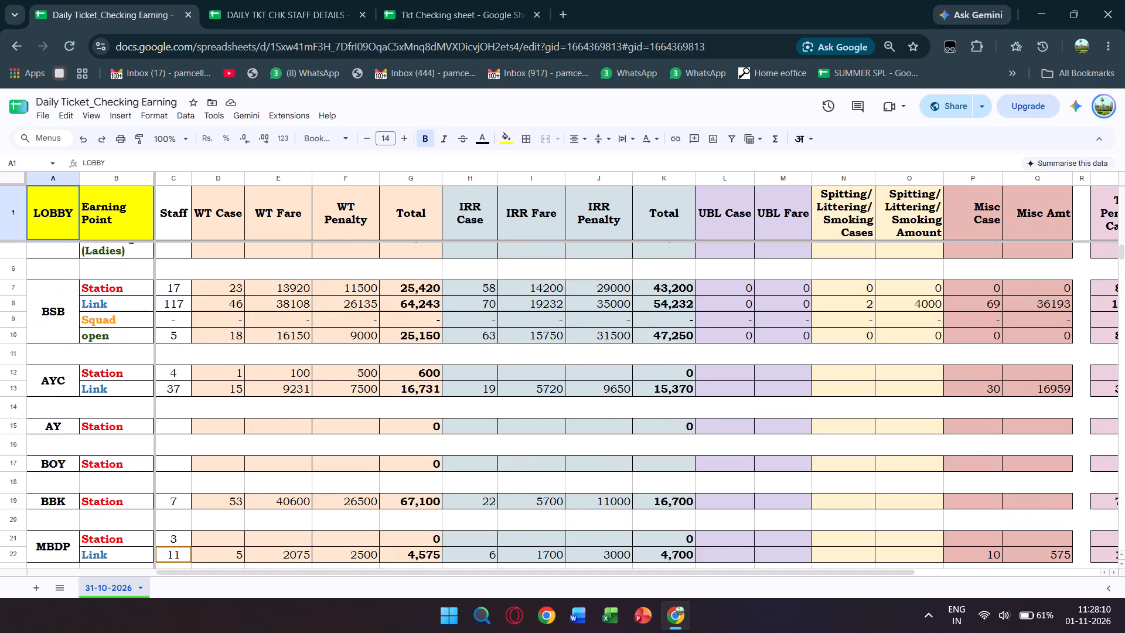
{"action": "scroll", "coordinate": [427, 392], "scroll_direction": "down", "scroll_amount": 3}
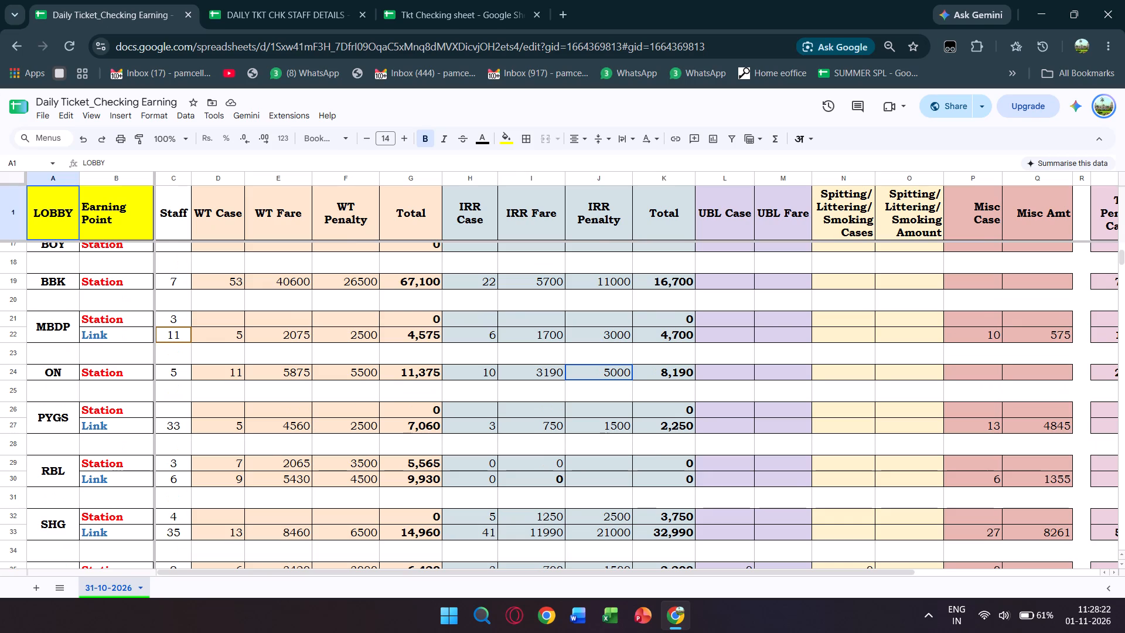
{"action": "scroll", "coordinate": [340, 393], "scroll_direction": "down", "scroll_amount": 3}
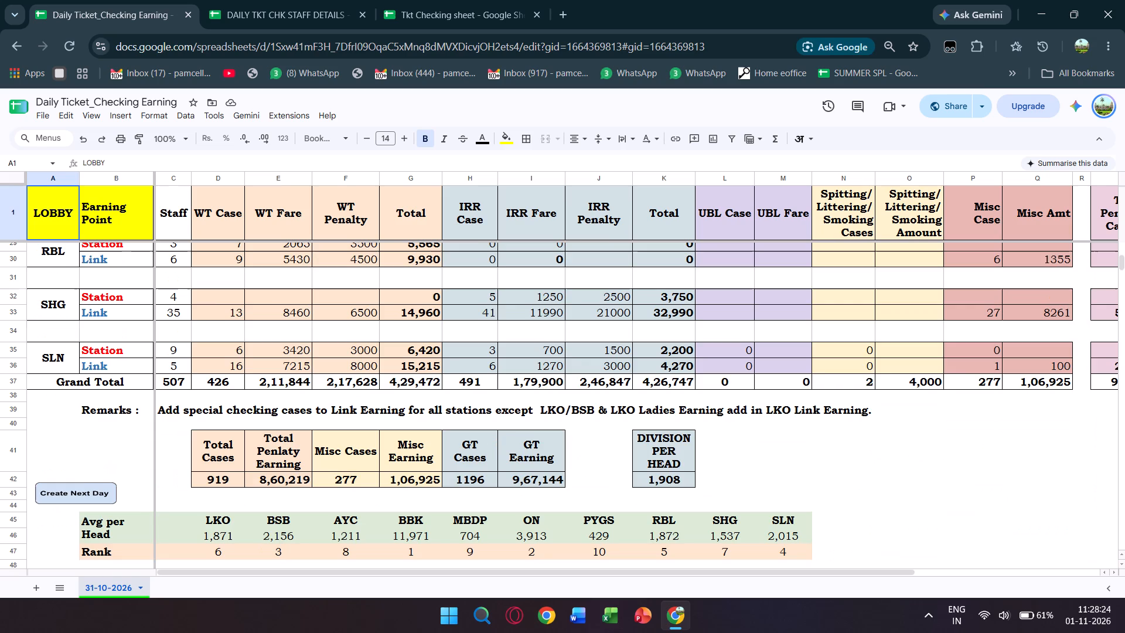
{"action": "scroll", "coordinate": [339, 393], "scroll_direction": "down", "scroll_amount": 1}
{"action": "scroll", "coordinate": [285, 369], "scroll_direction": "up", "scroll_amount": 5}
{"action": "scroll", "coordinate": [285, 369], "scroll_direction": "down", "scroll_amount": 1}
{"action": "scroll", "coordinate": [285, 369], "scroll_direction": "up", "scroll_amount": 1}
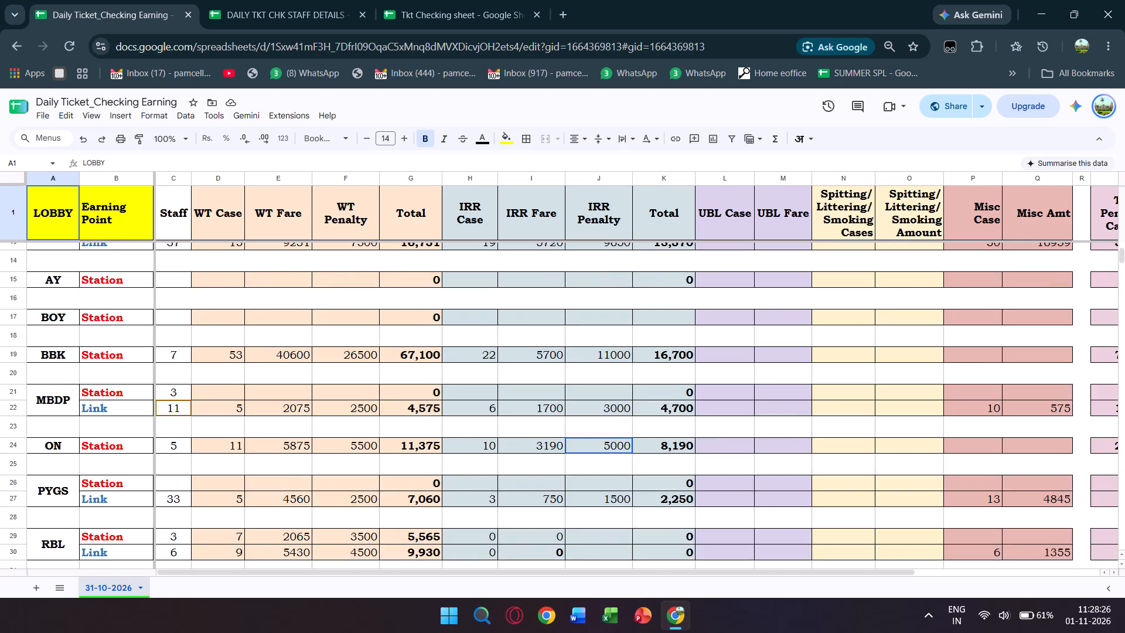
{"action": "scroll", "coordinate": [285, 369], "scroll_direction": "up", "scroll_amount": 1}
{"action": "scroll", "coordinate": [285, 369], "scroll_direction": "down", "scroll_amount": 2}
{"action": "scroll", "coordinate": [285, 369], "scroll_direction": "up", "scroll_amount": 8}
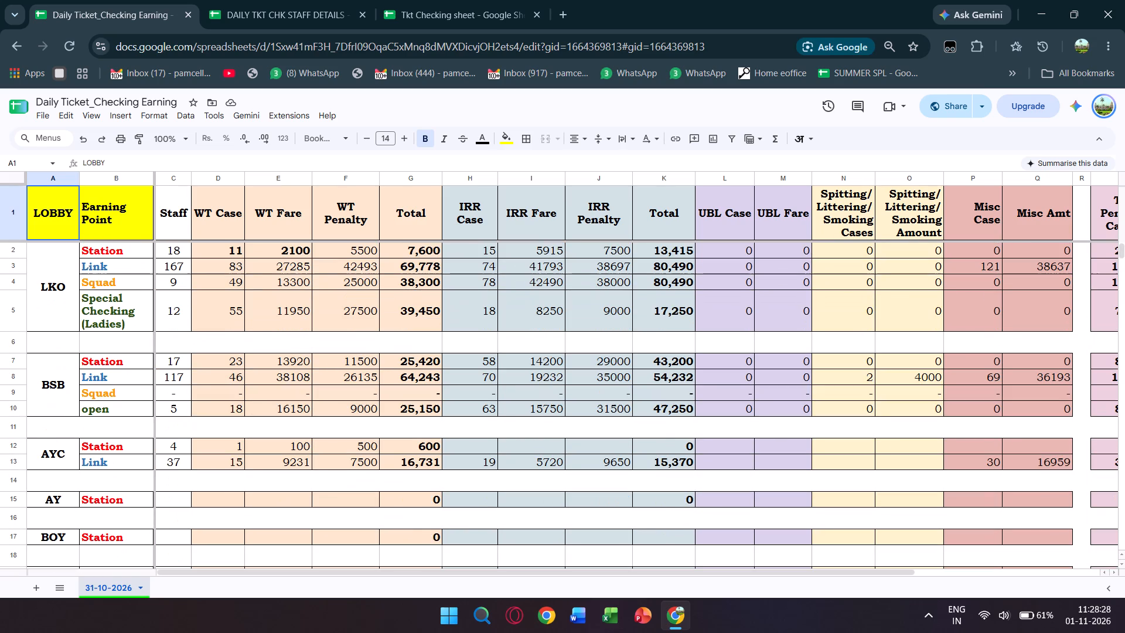
Review the staff, case, fare and penalty figures again from the BSB and AYC rows down to the Grand Total and summary tables.
{"action": "scroll", "coordinate": [288, 368], "scroll_direction": "down", "scroll_amount": 2}
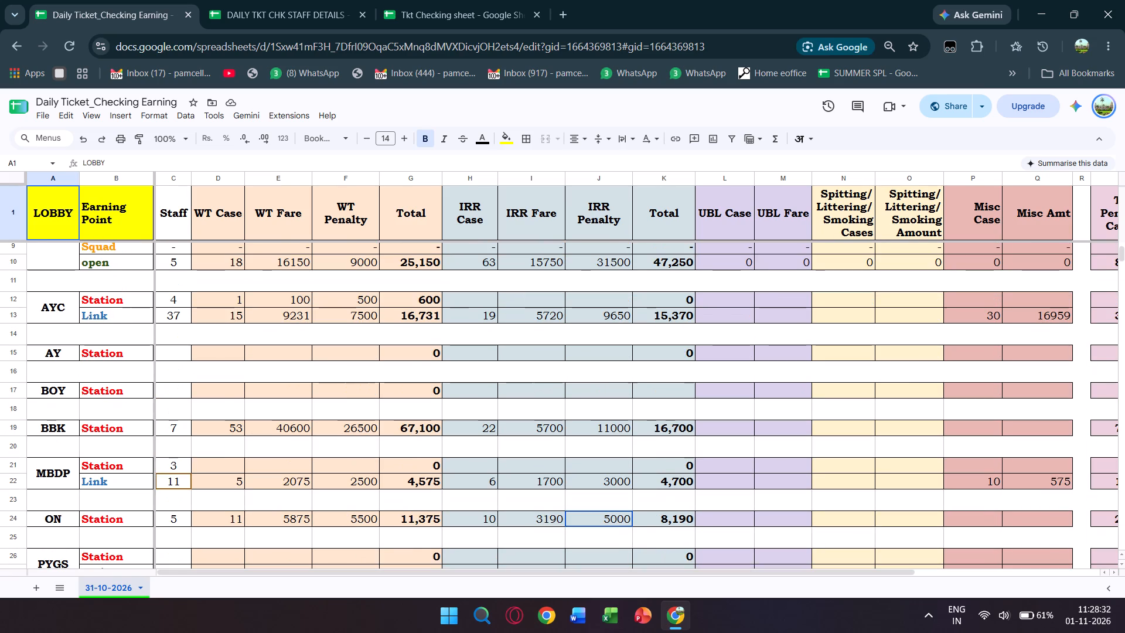
{"action": "scroll", "coordinate": [290, 368], "scroll_direction": "down", "scroll_amount": 1}
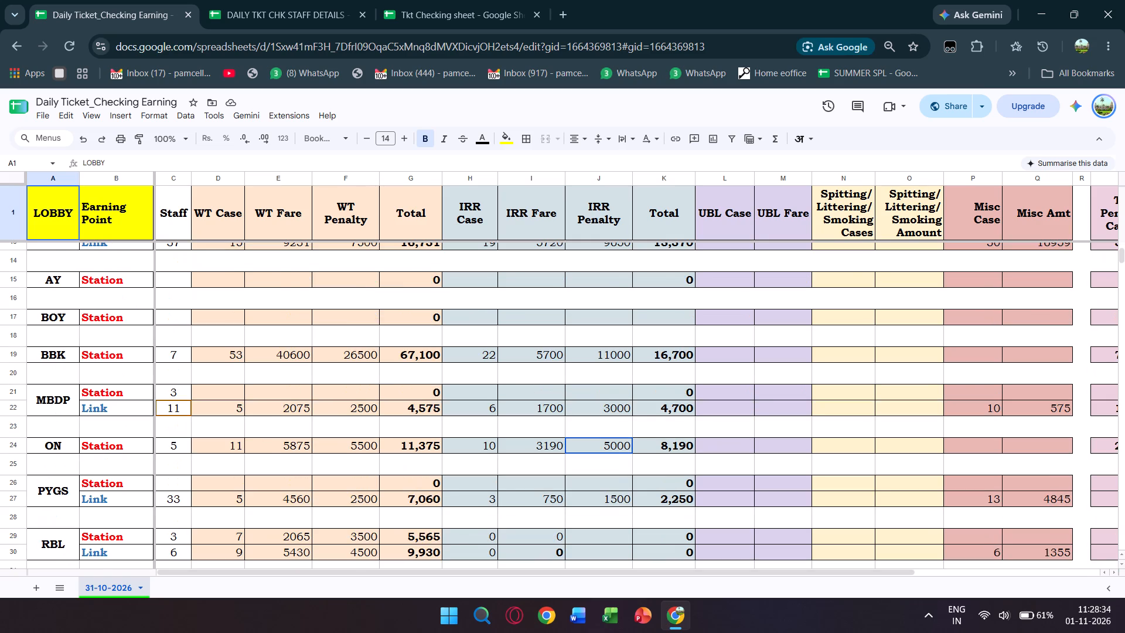
{"action": "scroll", "coordinate": [290, 368], "scroll_direction": "down", "scroll_amount": 1}
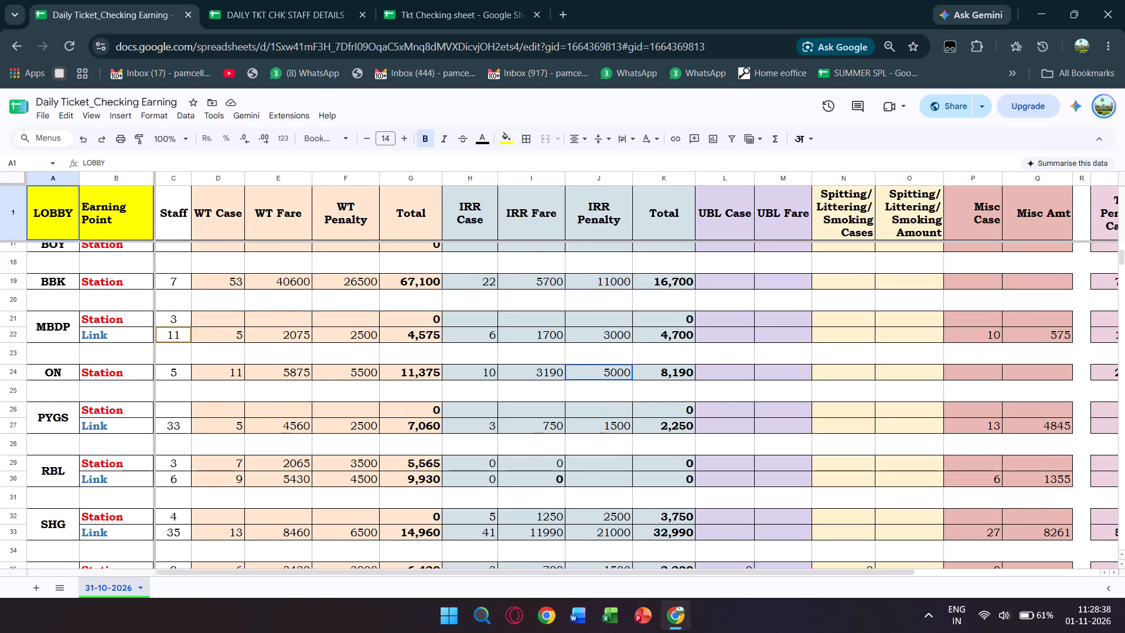
{"action": "scroll", "coordinate": [291, 369], "scroll_direction": "down", "scroll_amount": 2}
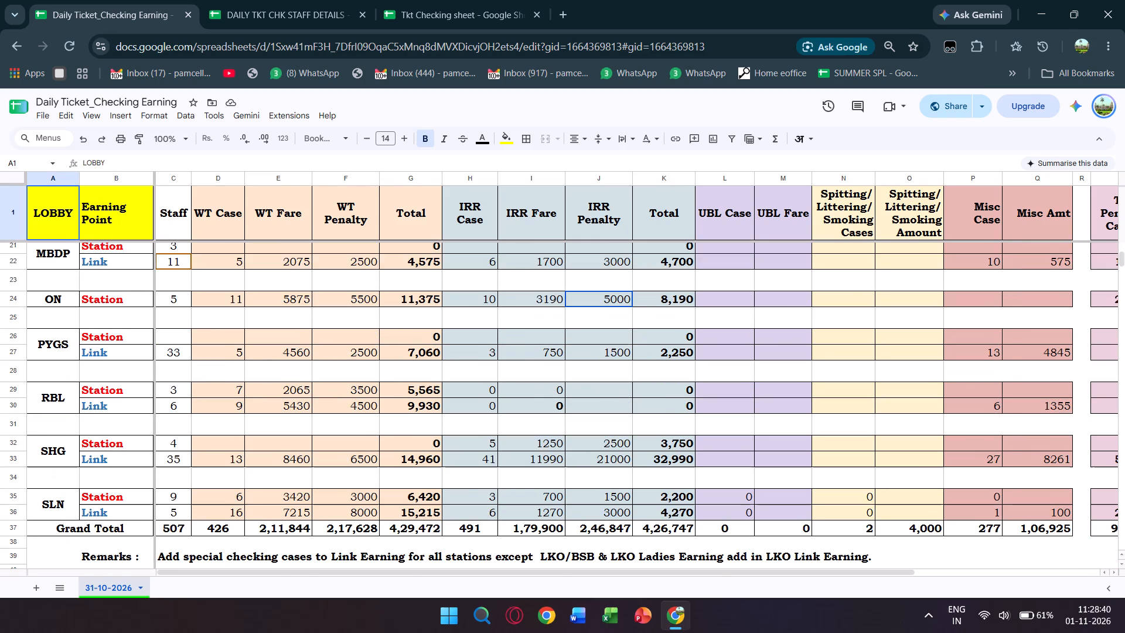
{"action": "scroll", "coordinate": [291, 369], "scroll_direction": "down", "scroll_amount": 1}
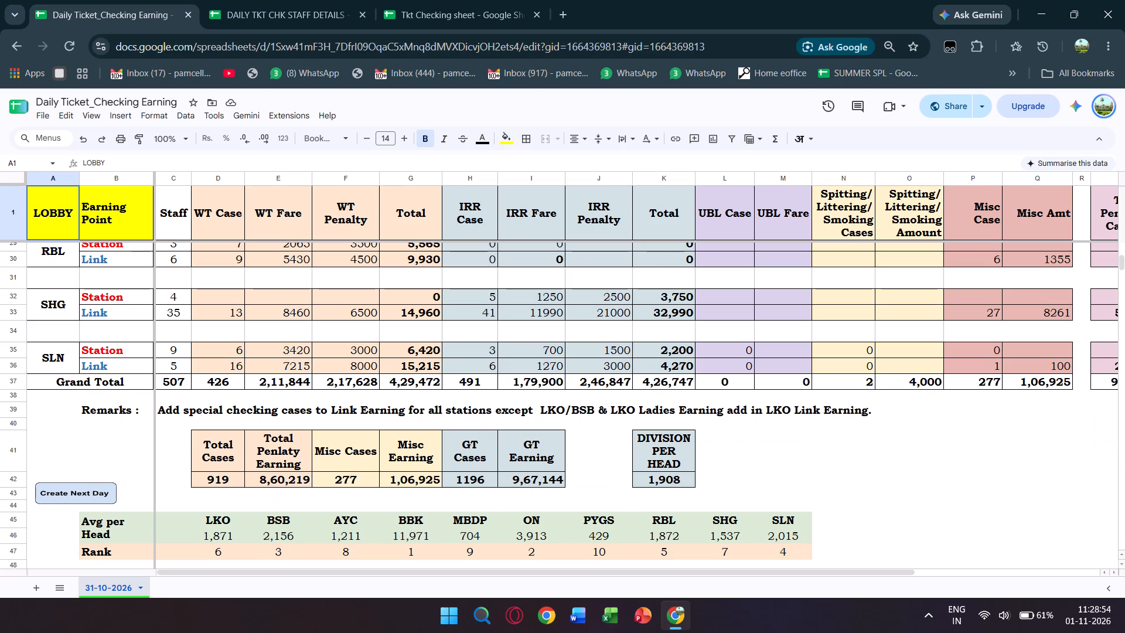
{"action": "scroll", "coordinate": [166, 426], "scroll_direction": "down", "scroll_amount": 1}
{"action": "scroll", "coordinate": [166, 426], "scroll_direction": "up", "scroll_amount": 12}
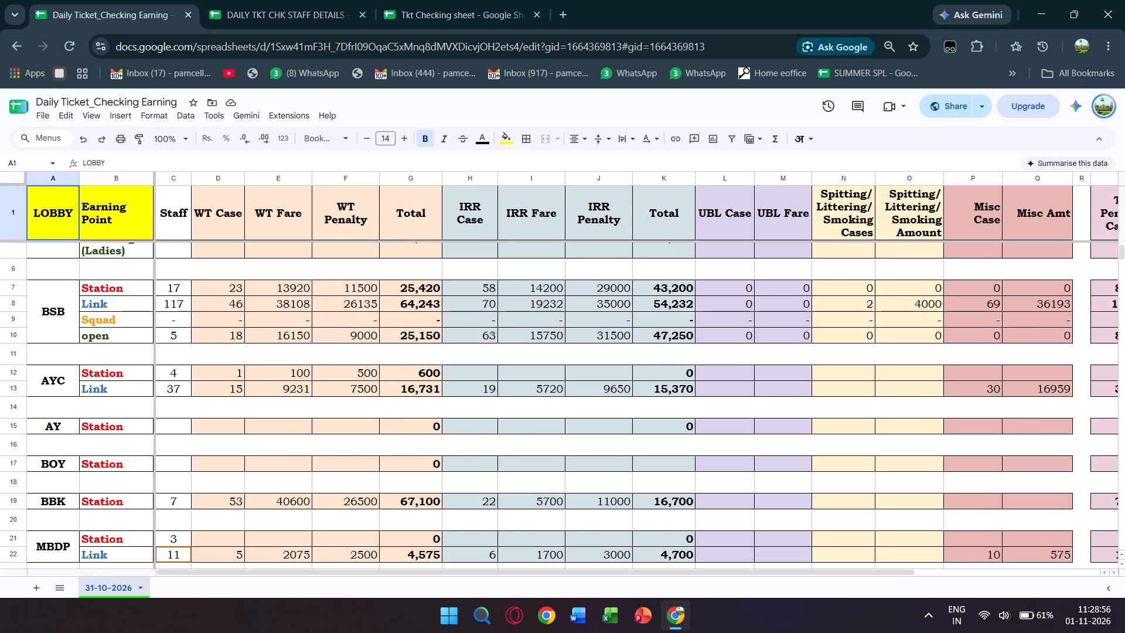
{"action": "scroll", "coordinate": [173, 422], "scroll_direction": "down", "scroll_amount": 3}
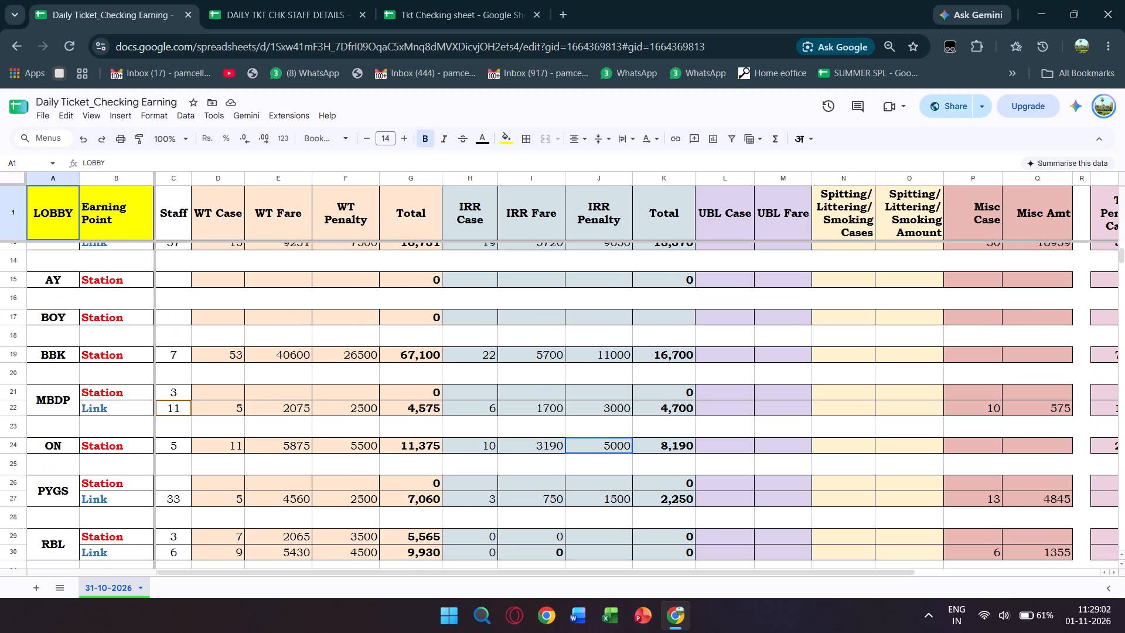
{"action": "scroll", "coordinate": [126, 533], "scroll_direction": "down", "scroll_amount": 4}
{"action": "scroll", "coordinate": [115, 477], "scroll_direction": "up", "scroll_amount": 3}
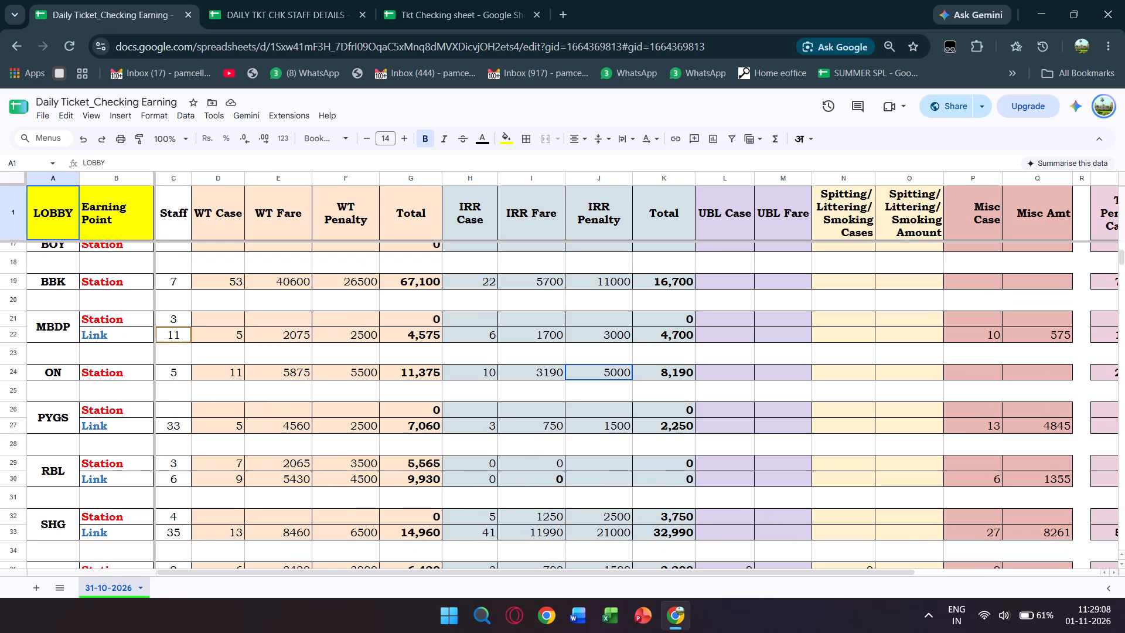
Switch to Tkt Checking sheet and examine the 31-10-2026 station, line and squad rows down to the totals.
{"action": "left_click", "coordinate": [455, 18]}
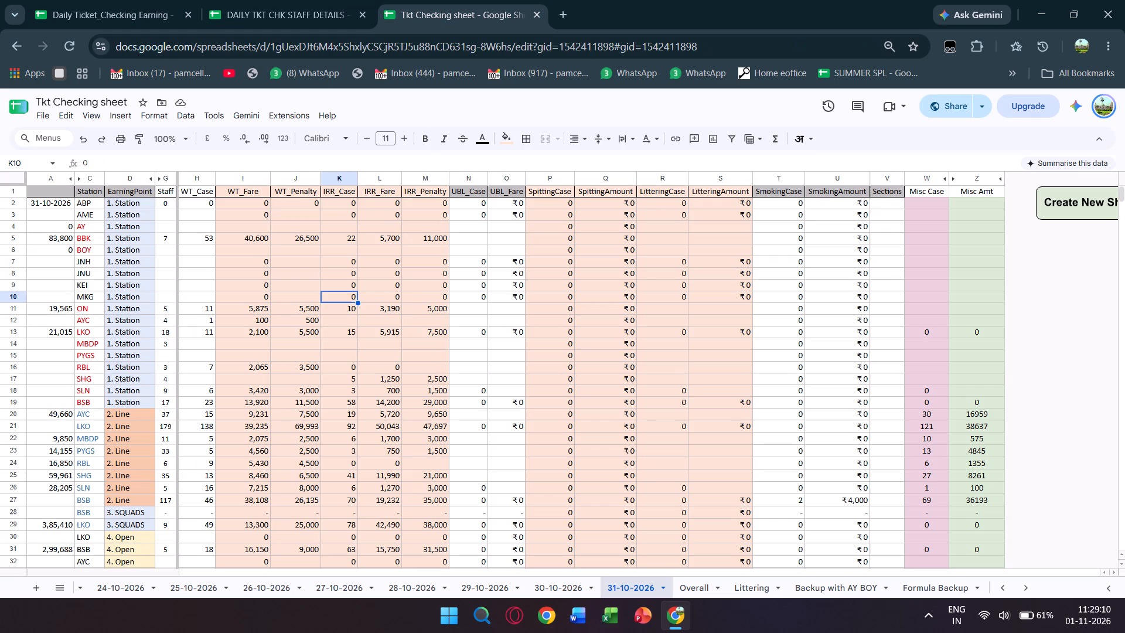
{"action": "scroll", "coordinate": [666, 473], "scroll_direction": "down", "scroll_amount": 2}
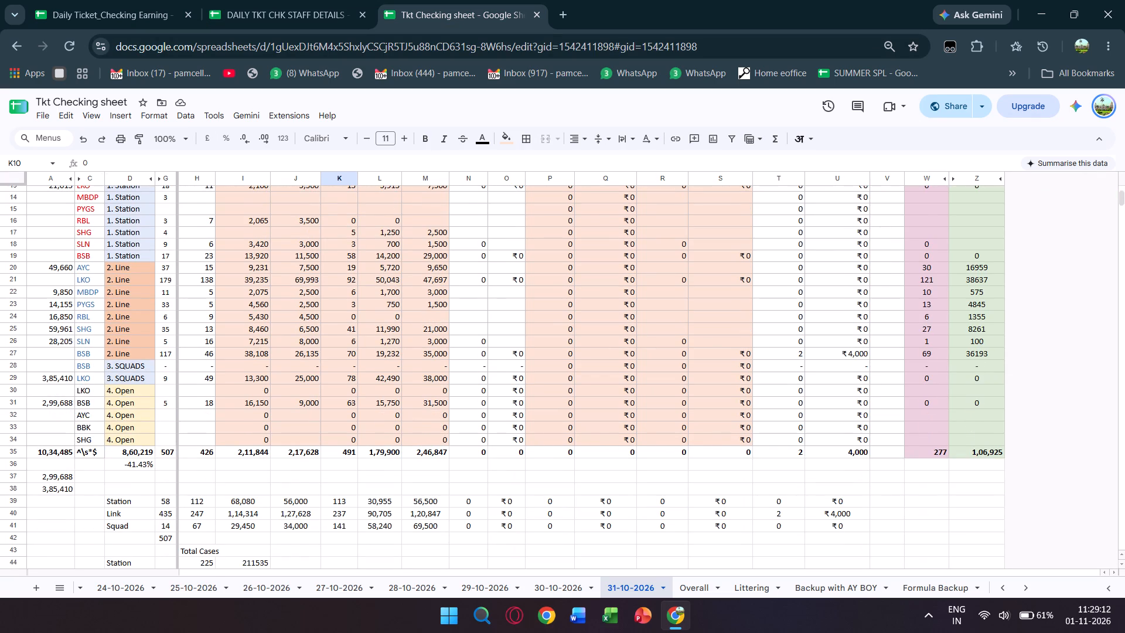
{"action": "scroll", "coordinate": [742, 462], "scroll_direction": "down", "scroll_amount": 1}
{"action": "scroll", "coordinate": [742, 462], "scroll_direction": "up", "scroll_amount": 2}
{"action": "scroll", "coordinate": [742, 462], "scroll_direction": "down", "scroll_amount": 2}
{"action": "scroll", "coordinate": [742, 462], "scroll_direction": "up", "scroll_amount": 1}
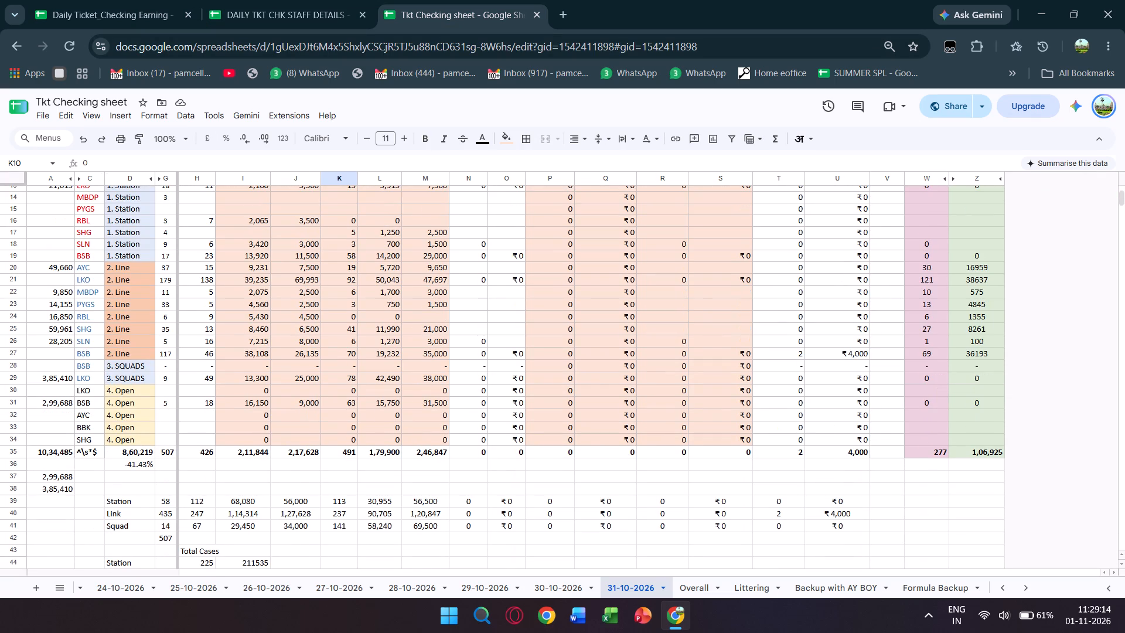
Return to Daily Ticket_Checking Earning and compare its Grand Total row, Total Cases and earning summary, and Avg per Head table.
{"action": "left_click", "coordinate": [132, 6]}
{"action": "scroll", "coordinate": [369, 381], "scroll_direction": "down", "scroll_amount": 3}
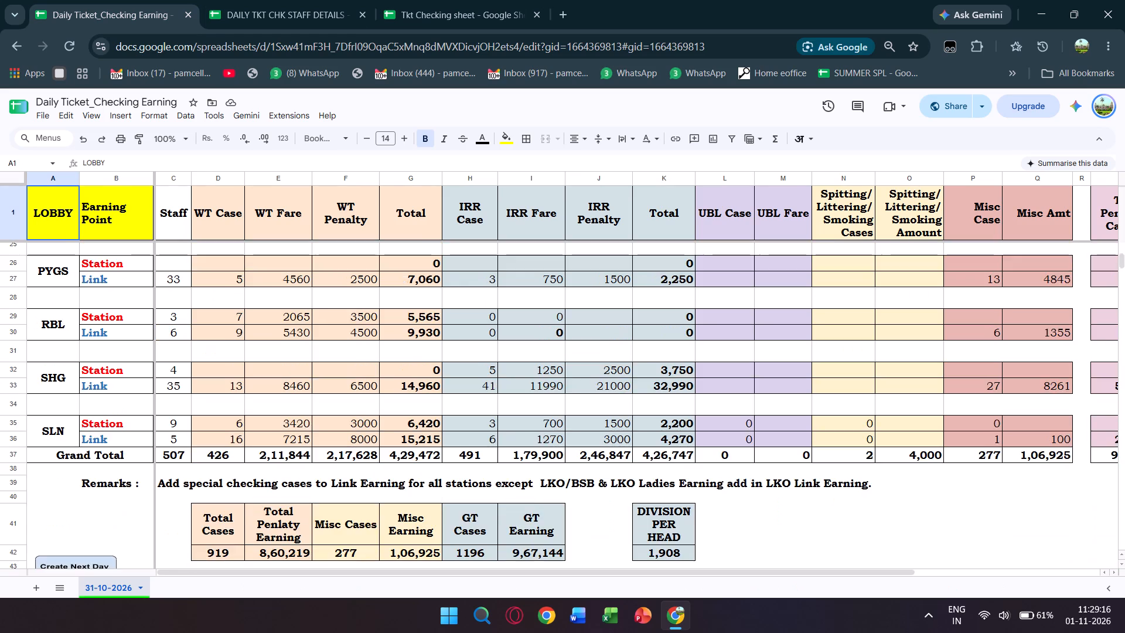
{"action": "scroll", "coordinate": [370, 382], "scroll_direction": "down", "scroll_amount": 4}
{"action": "scroll", "coordinate": [370, 382], "scroll_direction": "up", "scroll_amount": 2}
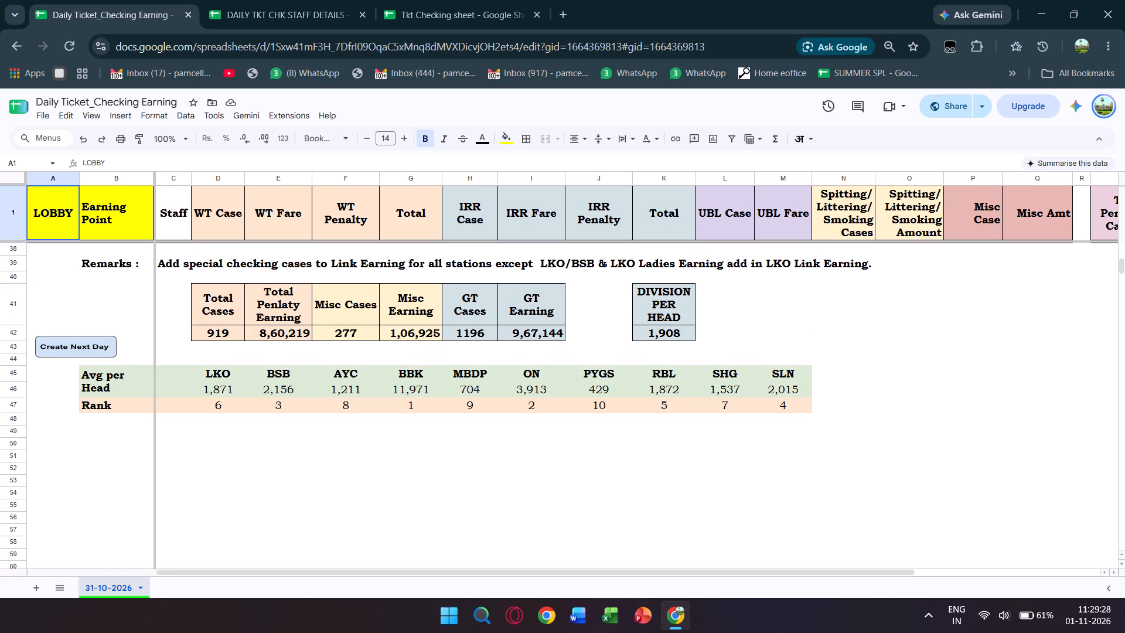
{"action": "scroll", "coordinate": [303, 399], "scroll_direction": "up", "scroll_amount": 3}
{"action": "scroll", "coordinate": [305, 399], "scroll_direction": "down", "scroll_amount": 1}
{"action": "scroll", "coordinate": [305, 398], "scroll_direction": "up", "scroll_amount": 2}
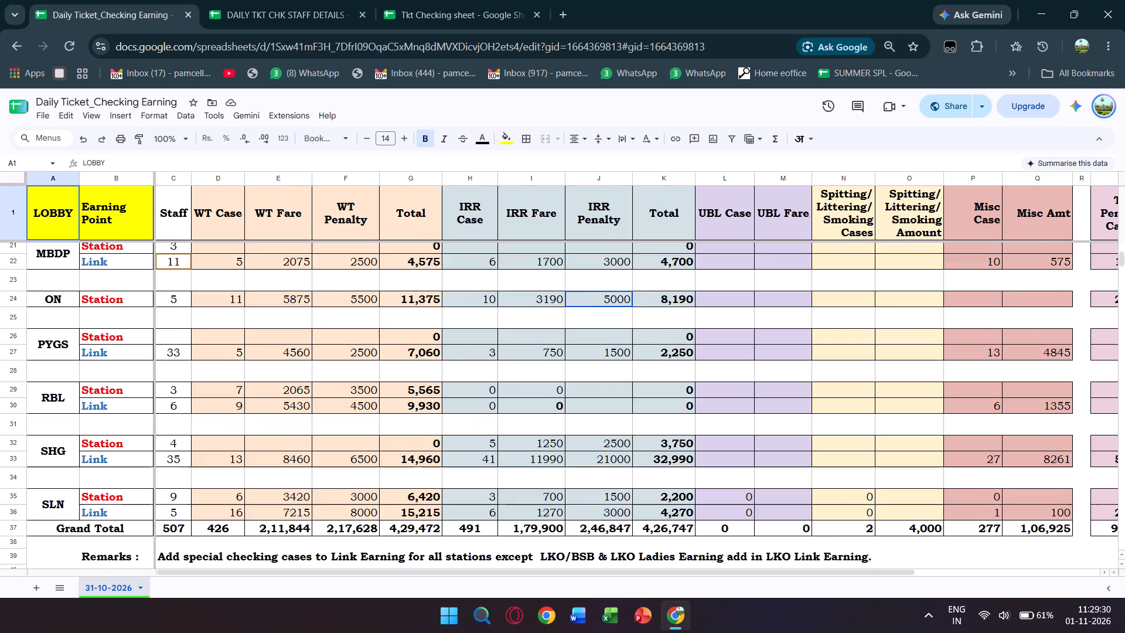
{"action": "scroll", "coordinate": [306, 397], "scroll_direction": "up", "scroll_amount": 1}
{"action": "scroll", "coordinate": [306, 397], "scroll_direction": "down", "scroll_amount": 1}
{"action": "scroll", "coordinate": [306, 397], "scroll_direction": "up", "scroll_amount": 2}
{"action": "scroll", "coordinate": [306, 398], "scroll_direction": "down", "scroll_amount": 4}
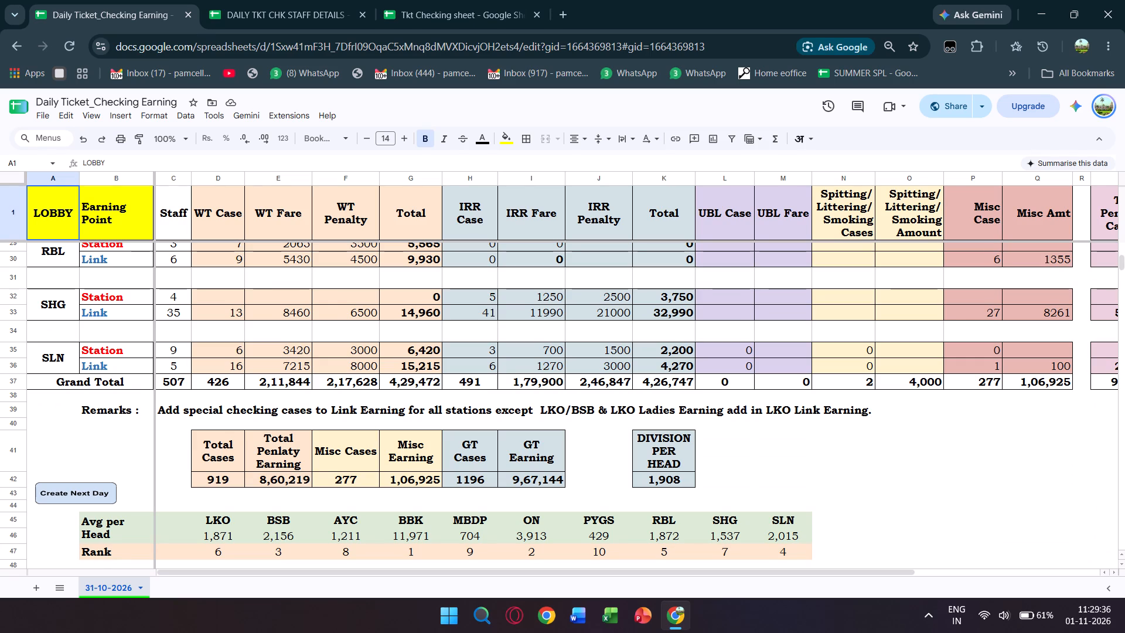
Unhide the Lobby Wise Earning Comparison sheet and move it after the 31-10-2026 sheet.
{"action": "left_click", "coordinate": [67, 595]}
{"action": "left_click", "coordinate": [128, 540]}
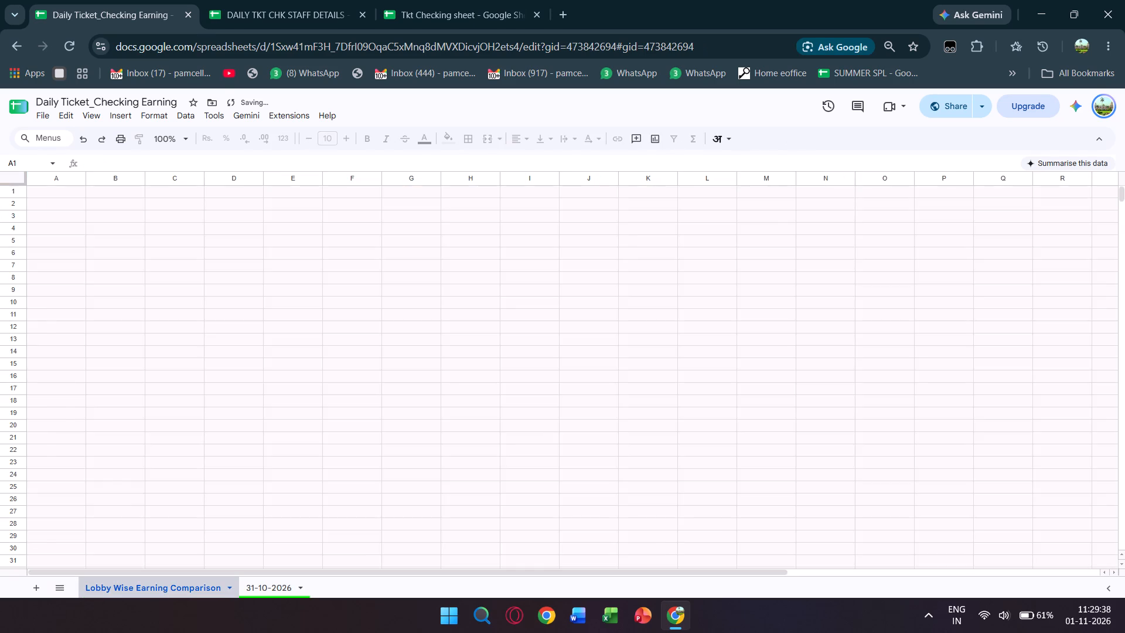
{"action": "left_click", "coordinate": [229, 586]}
{"action": "left_click", "coordinate": [126, 546]}
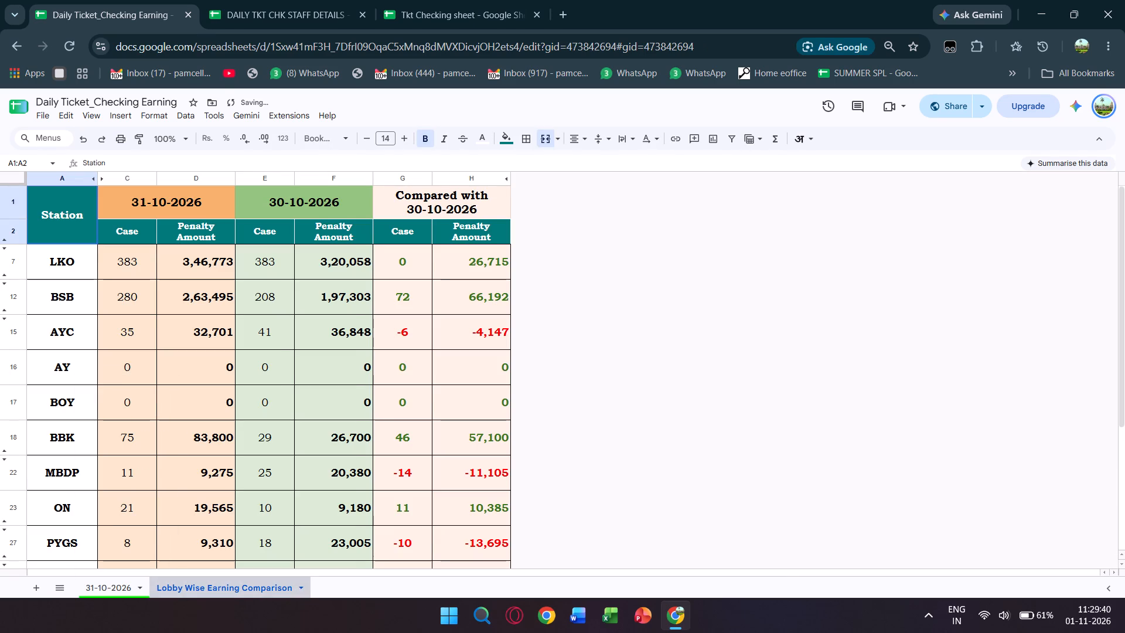
Save the Lobby Wise Earning Comparison sheet as a PDF in Downloads, replacing Lobby wise.pdf.
{"action": "key", "text": "ctrl+p"}
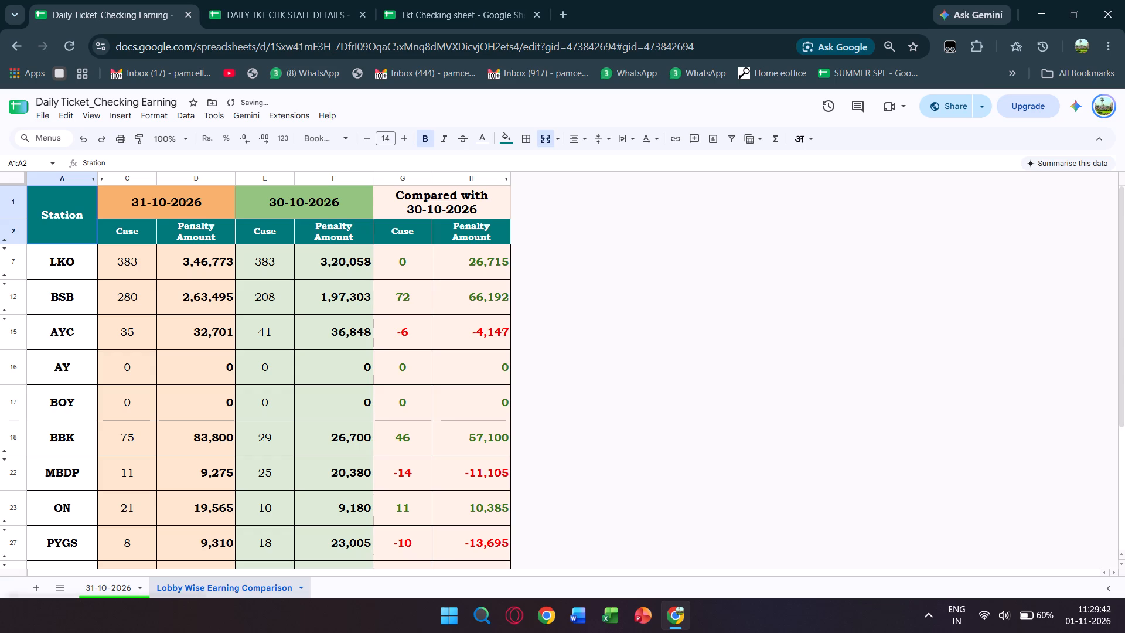
{"action": "left_click", "coordinate": [1076, 104]}
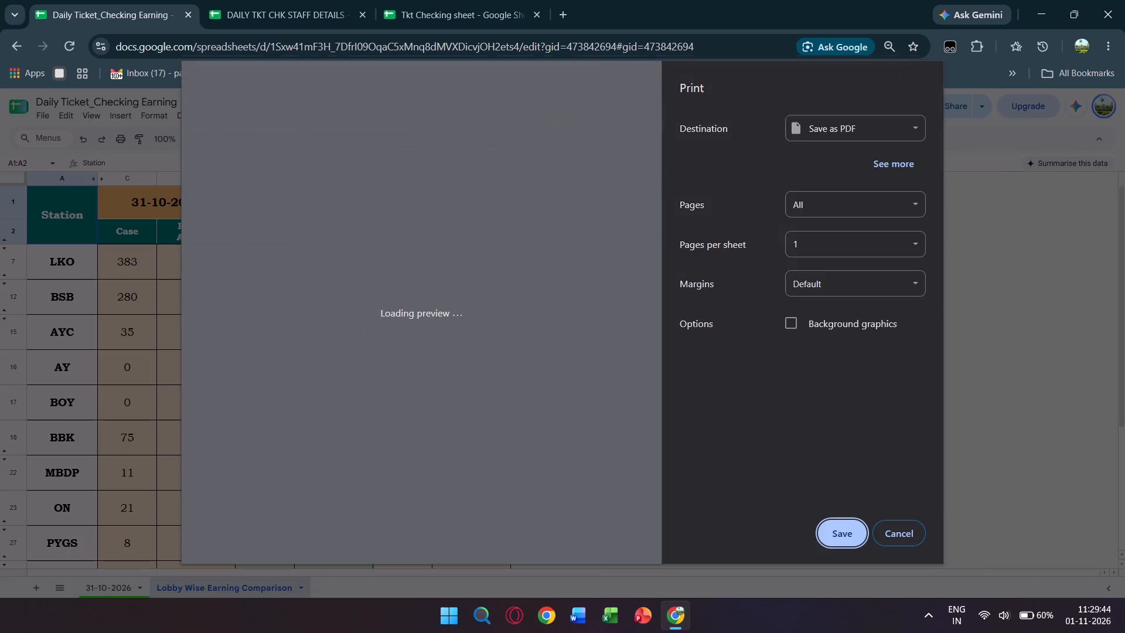
{"action": "left_click", "coordinate": [850, 532]}
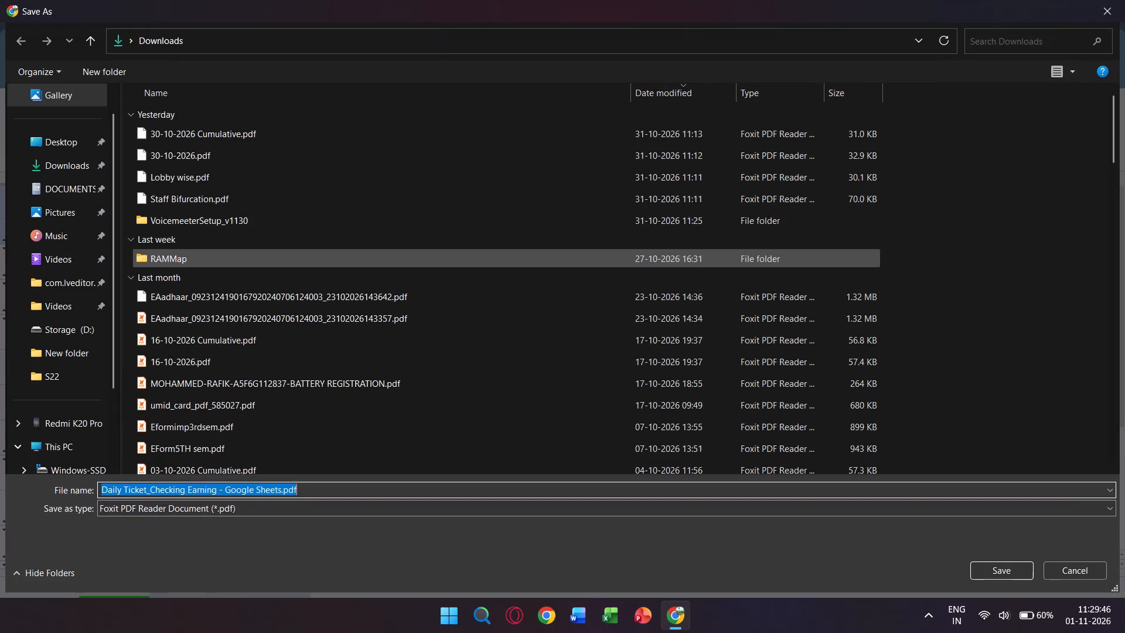
{"action": "double_click", "coordinate": [185, 181]}
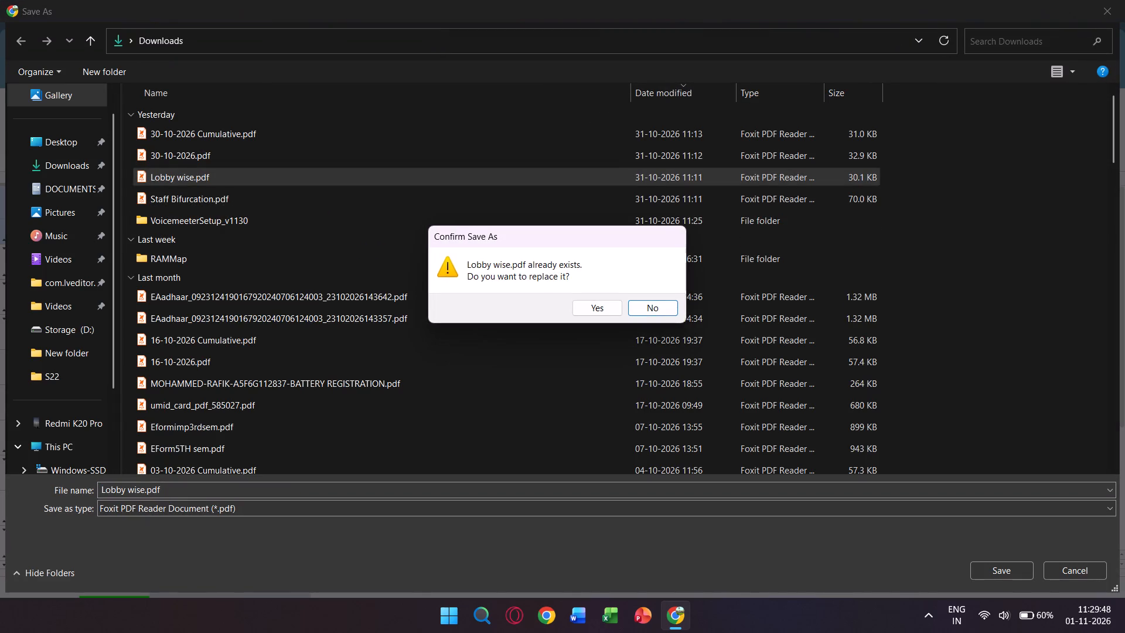
{"action": "left_click", "coordinate": [609, 302]}
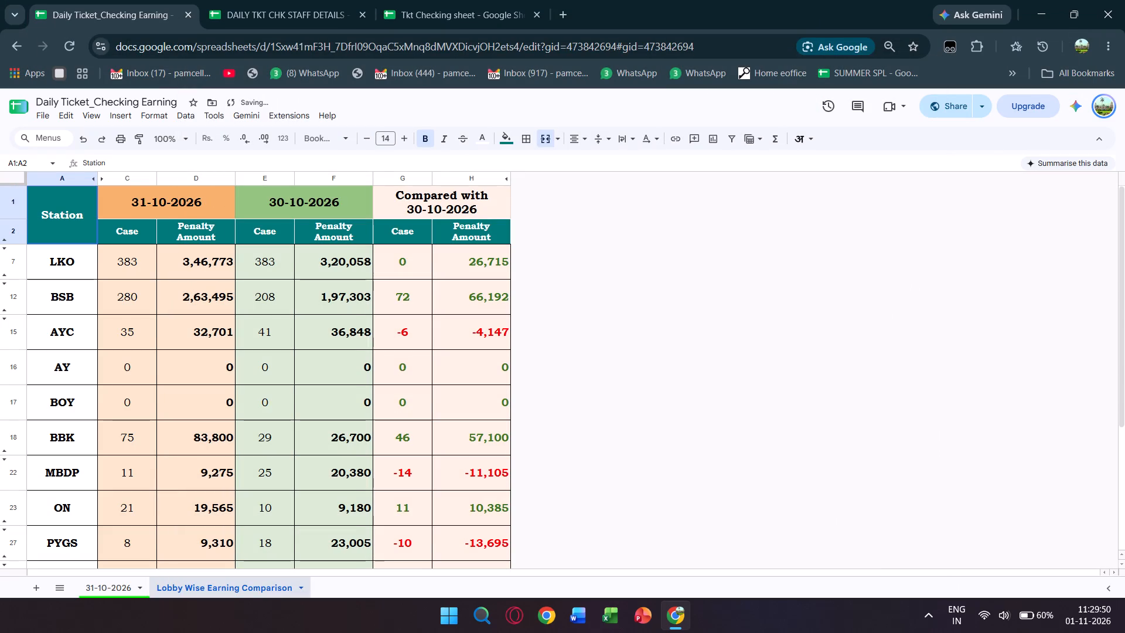
Hide the Lobby Wise Earning Comparison sheet.
{"action": "left_click", "coordinate": [304, 588]}
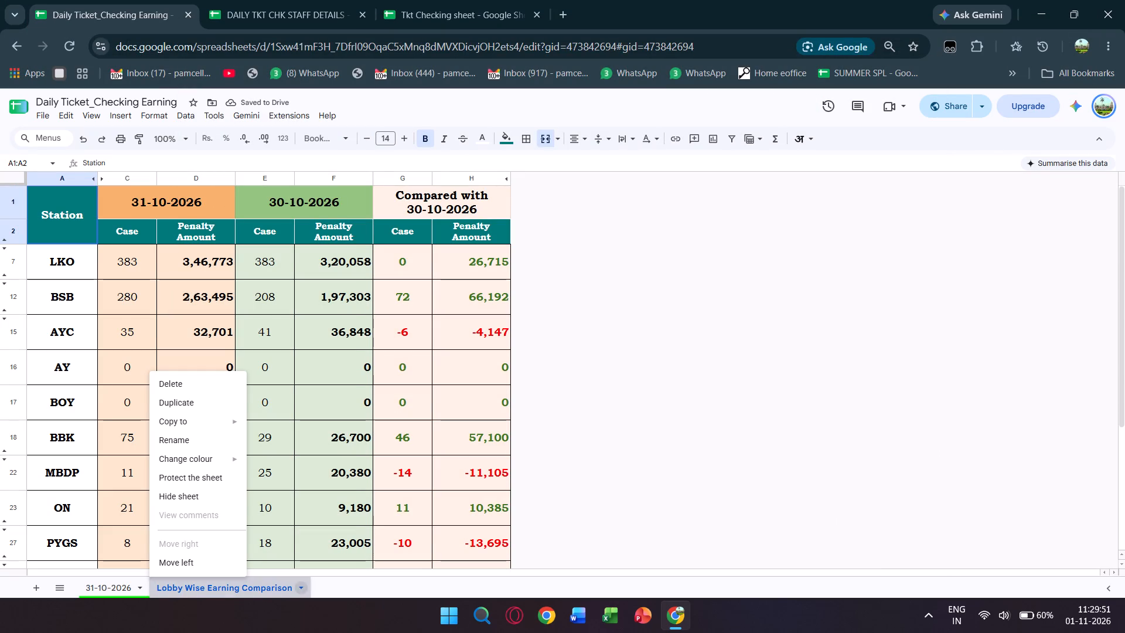
{"action": "left_click", "coordinate": [183, 502]}
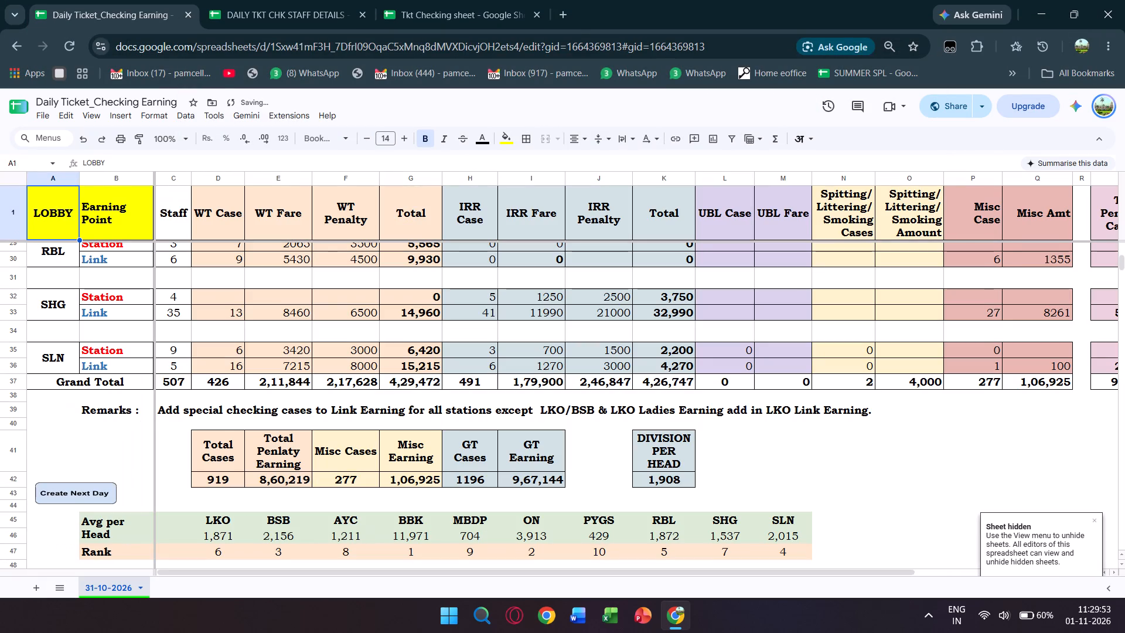
Create the next day's sheet from the 31-10-2026 ticket checking earning sheet.
{"action": "left_click", "coordinate": [90, 493]}
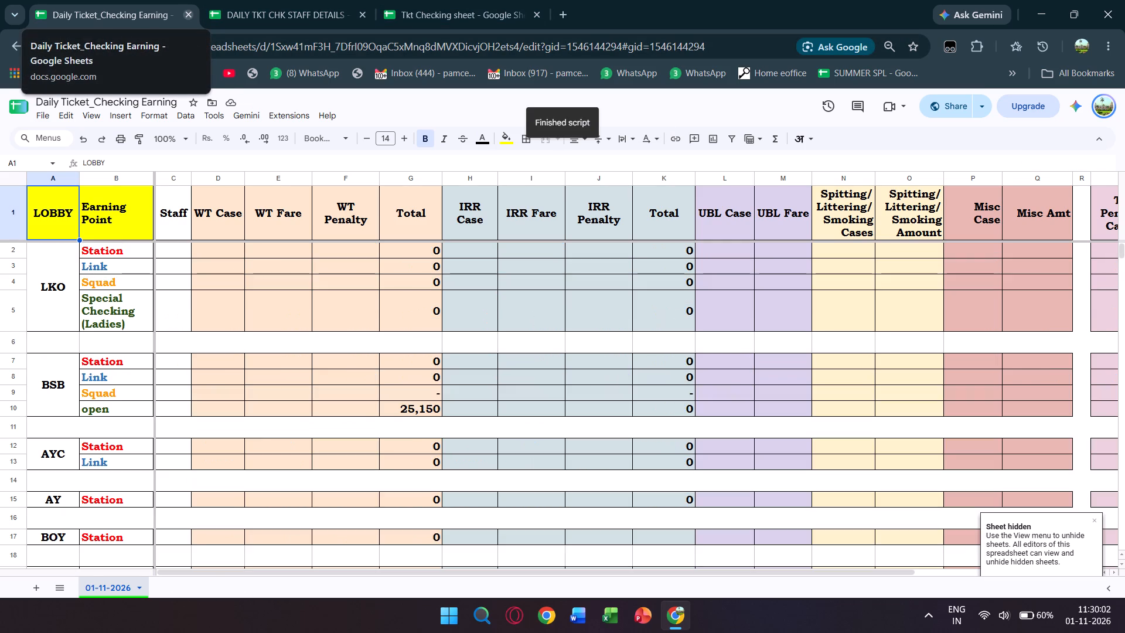
Replace the fixed Total in the BSB open row (G10) with the sum formula copied from the BSB Link row.
{"action": "left_click", "coordinate": [429, 408]}
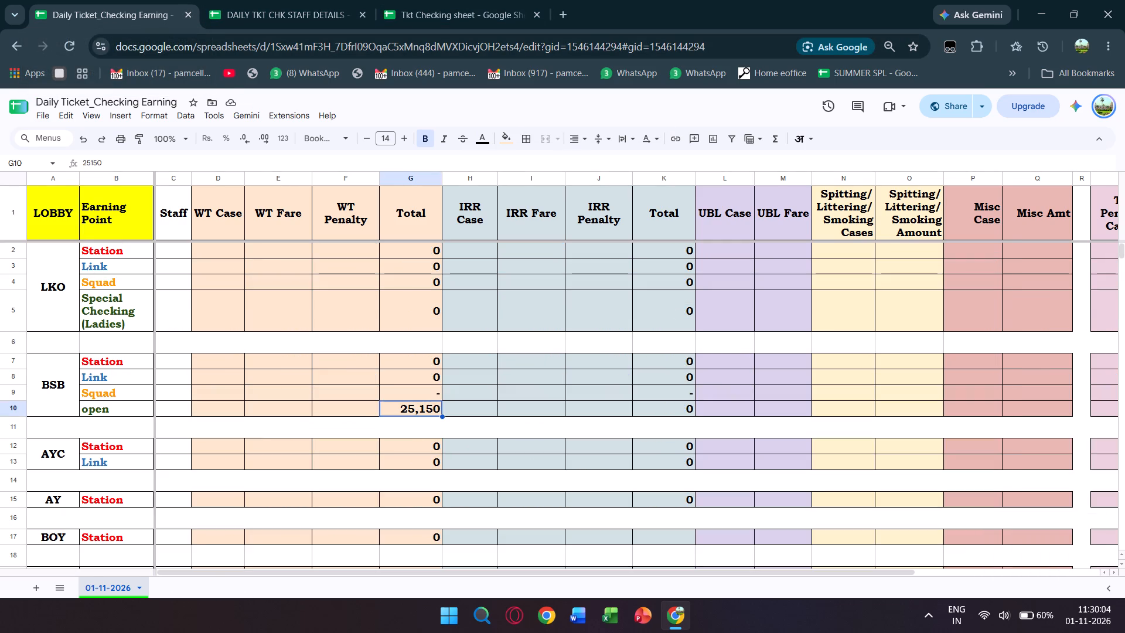
{"action": "left_click", "coordinate": [438, 378]}
{"action": "key", "text": "ctrl+c"}
{"action": "left_click", "coordinate": [430, 414]}
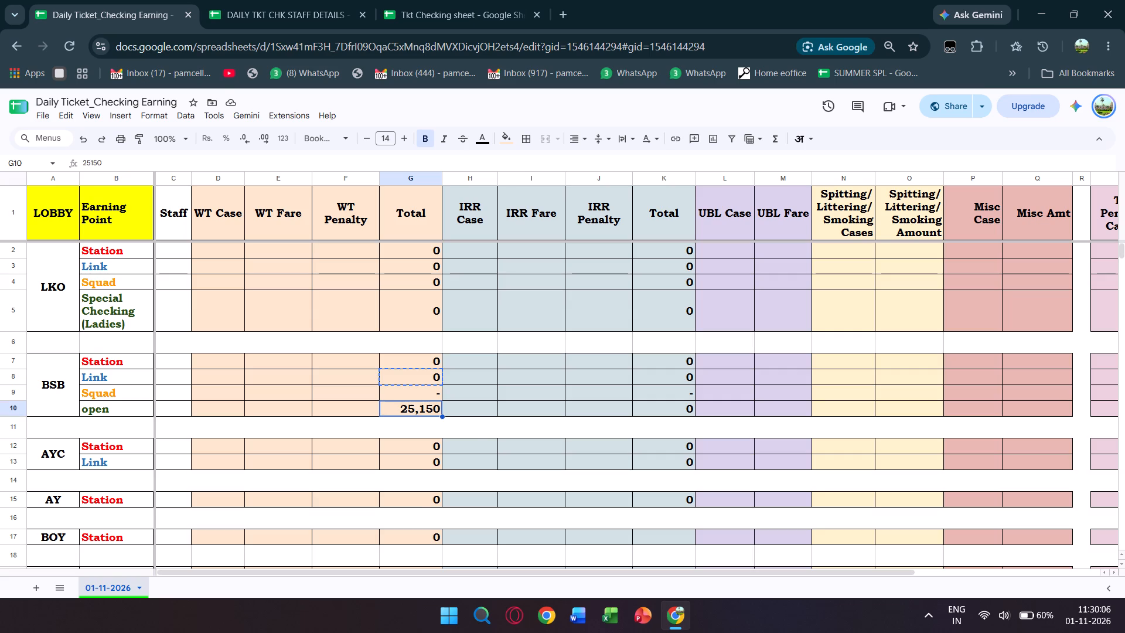
{"action": "key", "text": "ctrl+v"}
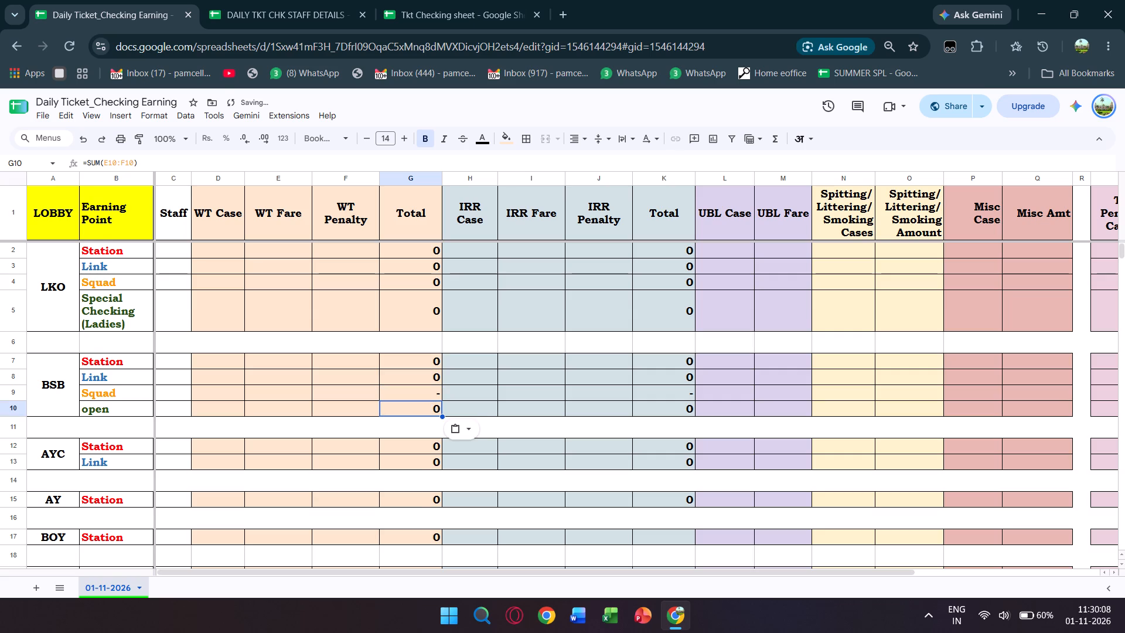
Check the new 01-11-2026 sheet's station rows, Grand Total, earning summary and Avg per Head table.
{"action": "scroll", "coordinate": [585, 338], "scroll_direction": "down", "scroll_amount": 6}
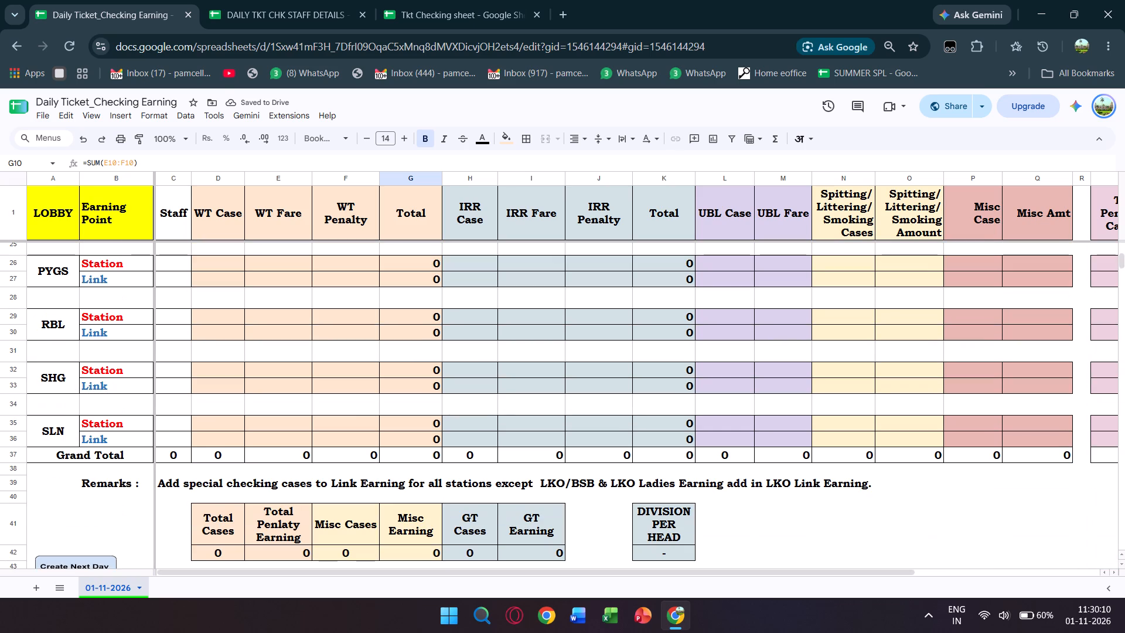
{"action": "scroll", "coordinate": [589, 336], "scroll_direction": "down", "scroll_amount": 1}
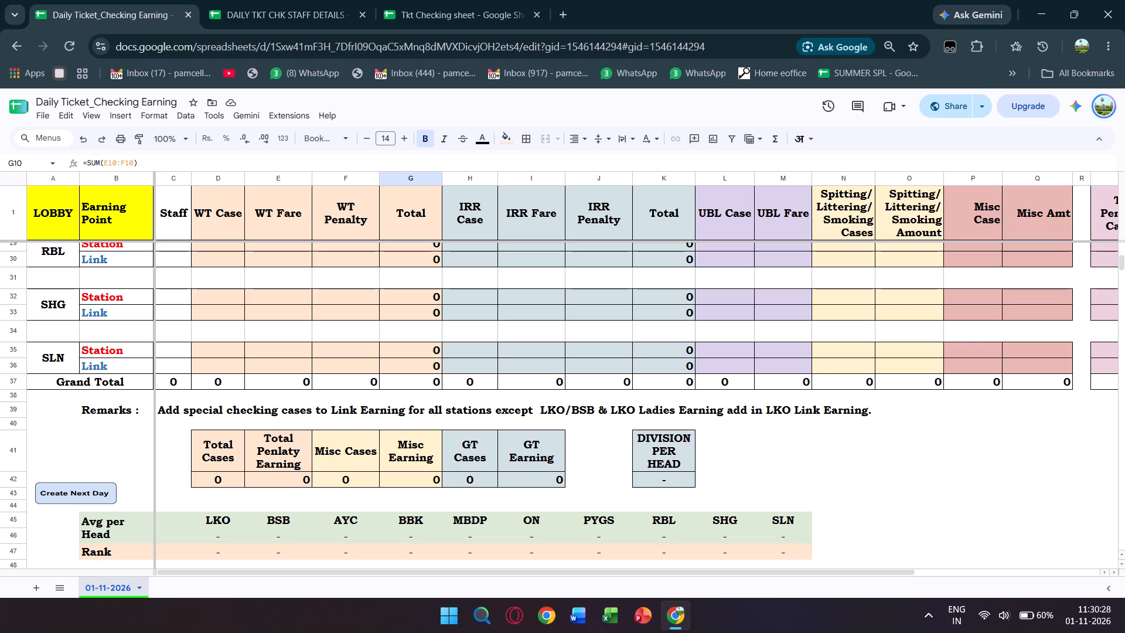
{"action": "scroll", "coordinate": [507, 350], "scroll_direction": "up", "scroll_amount": 8}
{"action": "scroll", "coordinate": [509, 349], "scroll_direction": "down", "scroll_amount": 2}
{"action": "scroll", "coordinate": [509, 349], "scroll_direction": "up", "scroll_amount": 3}
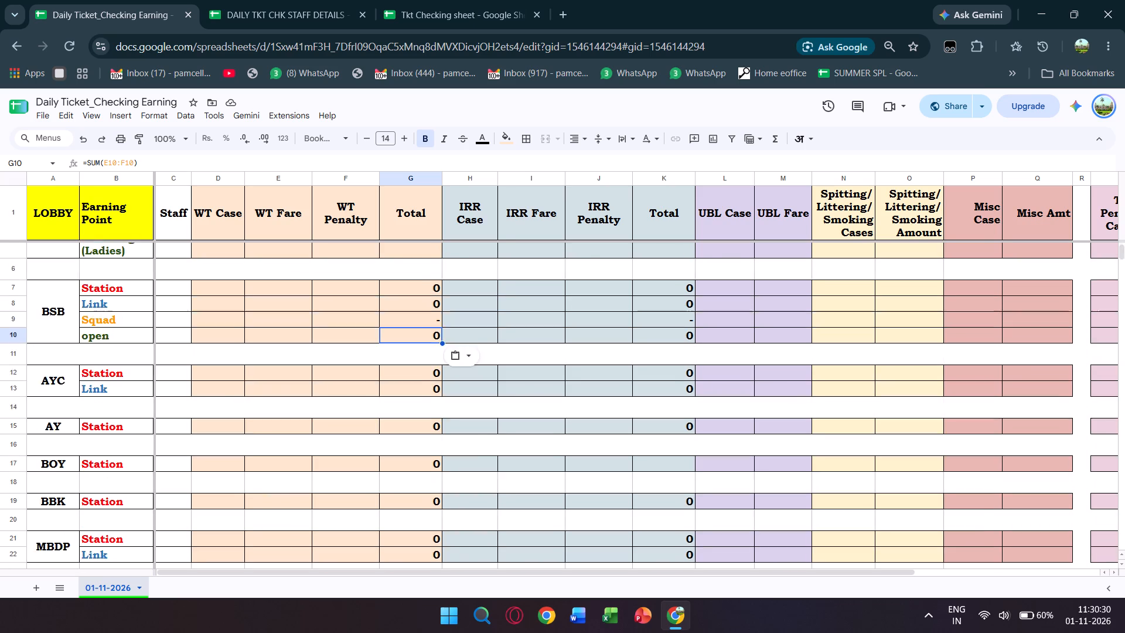
{"action": "scroll", "coordinate": [509, 349], "scroll_direction": "up", "scroll_amount": 2}
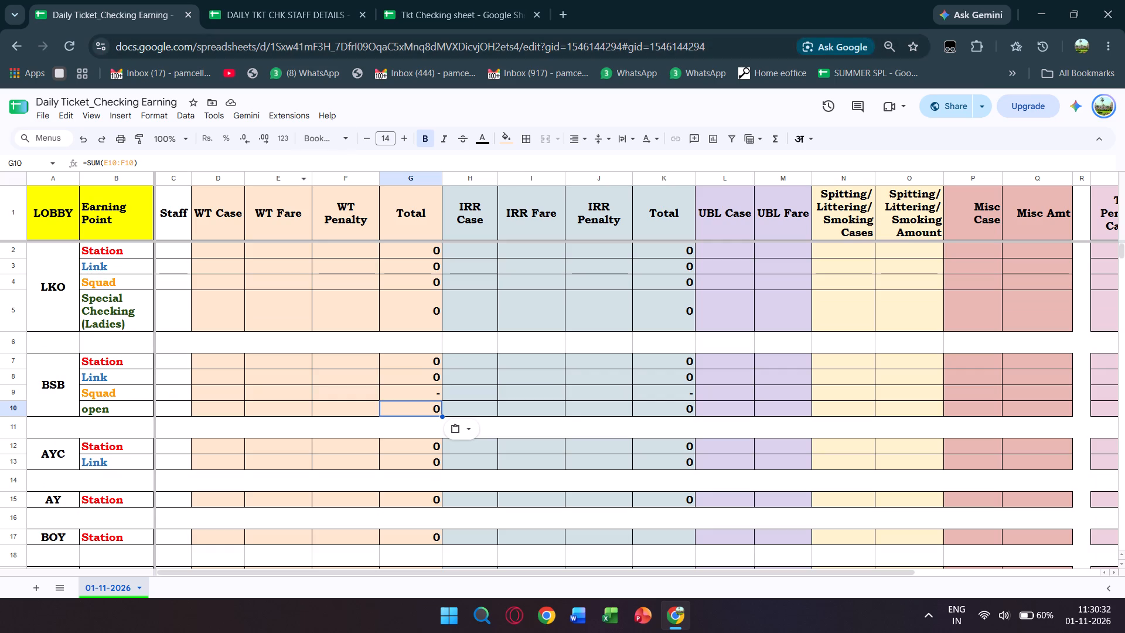
Close the Daily Ticket_Checking Earning spreadsheet.
{"action": "left_click", "coordinate": [185, 12]}
Review the 31-10-2026 staff tables for every station from AYC to LKO in DAILY TKT CHK STAFF DETAILS.
{"action": "scroll", "coordinate": [471, 263], "scroll_direction": "down", "scroll_amount": 3}
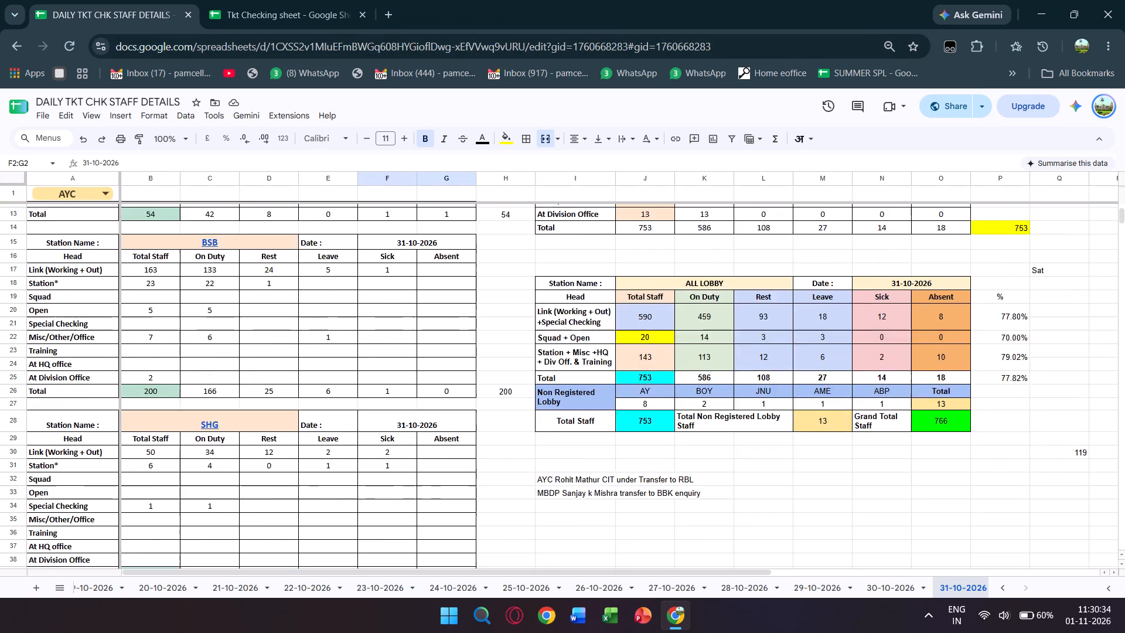
{"action": "scroll", "coordinate": [471, 263], "scroll_direction": "down", "scroll_amount": 10}
{"action": "scroll", "coordinate": [471, 264], "scroll_direction": "up", "scroll_amount": 2}
{"action": "scroll", "coordinate": [471, 264], "scroll_direction": "down", "scroll_amount": 4}
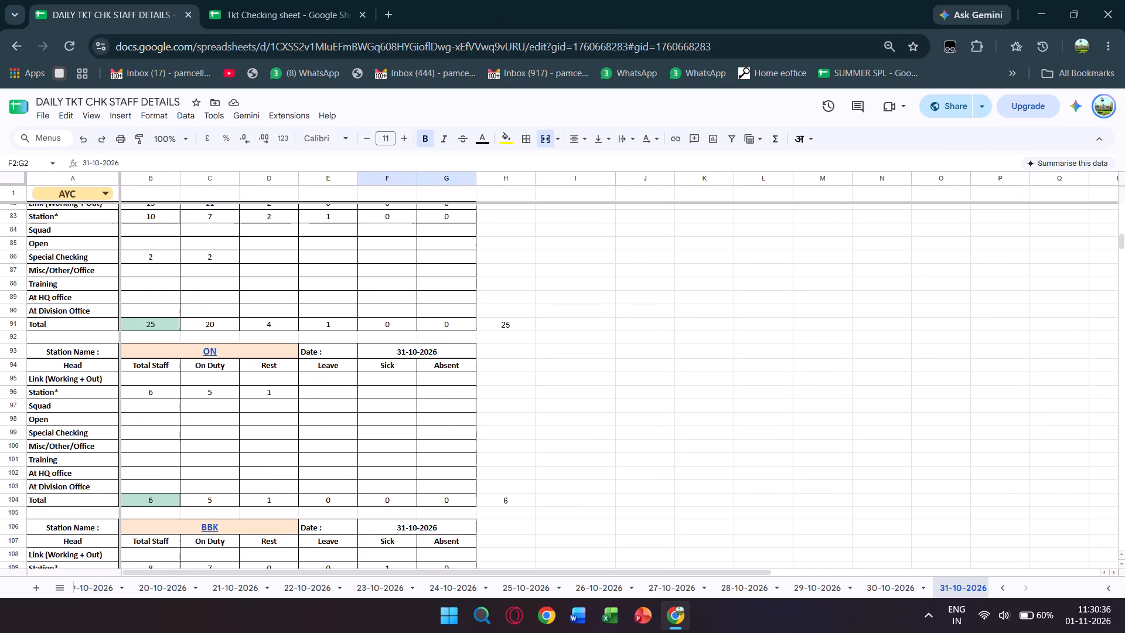
{"action": "scroll", "coordinate": [471, 266], "scroll_direction": "down", "scroll_amount": 6}
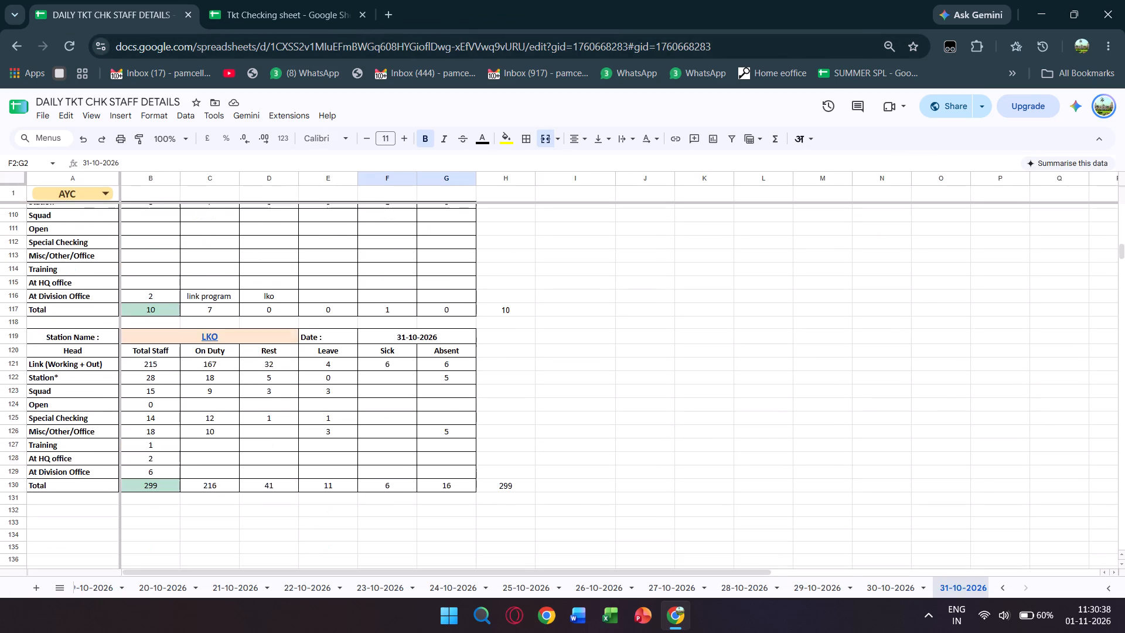
{"action": "scroll", "coordinate": [471, 266], "scroll_direction": "up", "scroll_amount": 16}
{"action": "scroll", "coordinate": [472, 266], "scroll_direction": "down", "scroll_amount": 1}
{"action": "scroll", "coordinate": [472, 266], "scroll_direction": "up", "scroll_amount": 8}
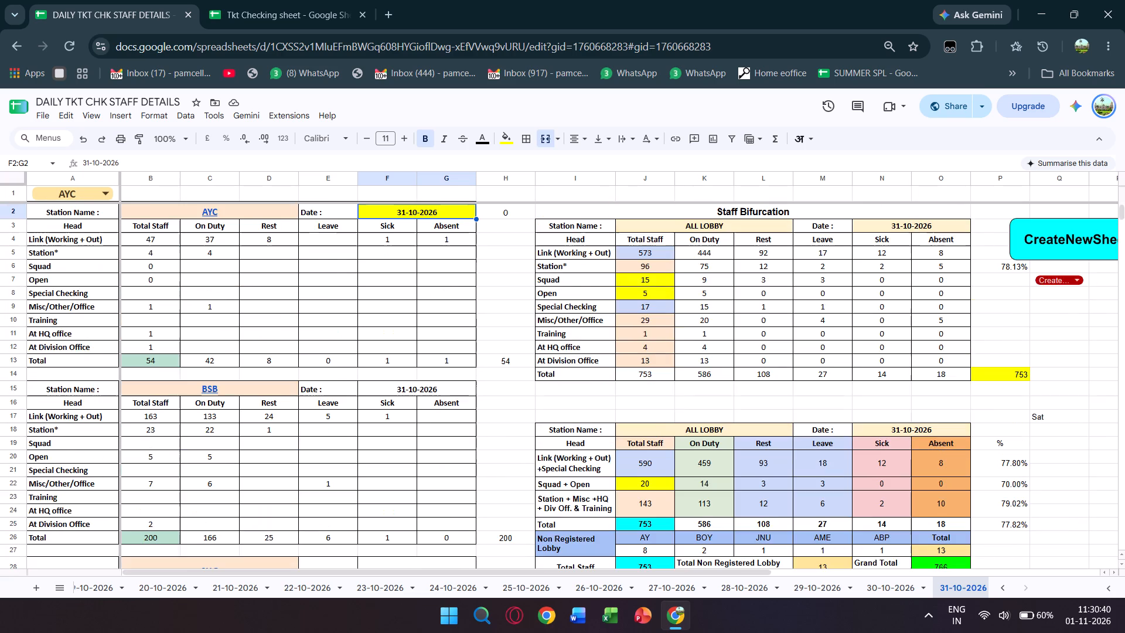
{"action": "scroll", "coordinate": [475, 267], "scroll_direction": "up", "scroll_amount": 7}
{"action": "scroll", "coordinate": [475, 267], "scroll_direction": "down", "scroll_amount": 11}
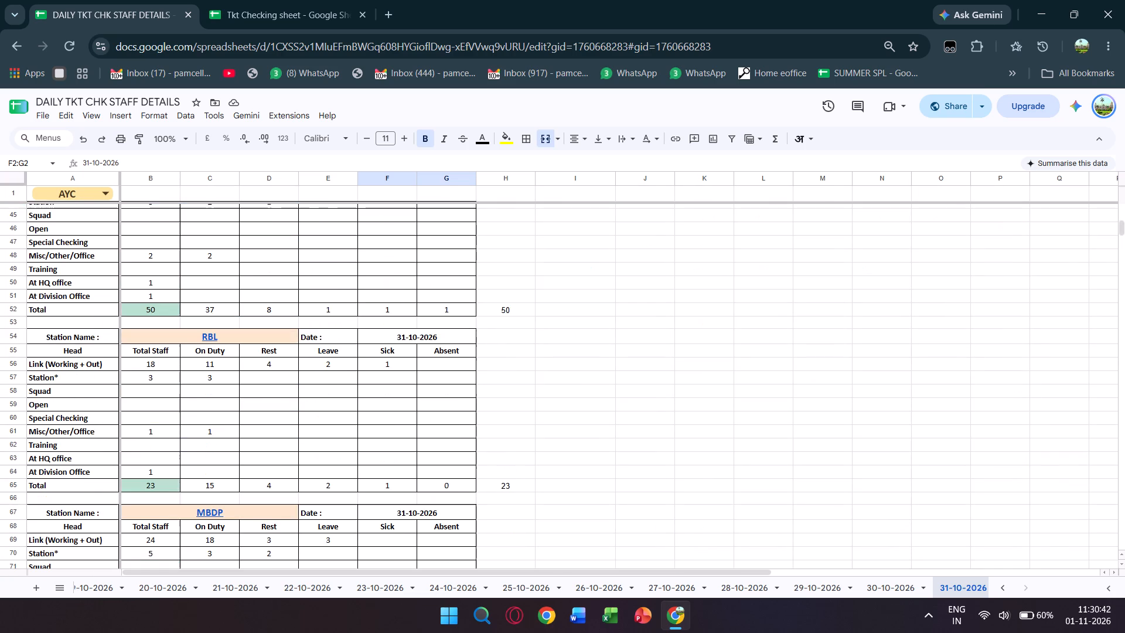
{"action": "scroll", "coordinate": [475, 267], "scroll_direction": "down", "scroll_amount": 7}
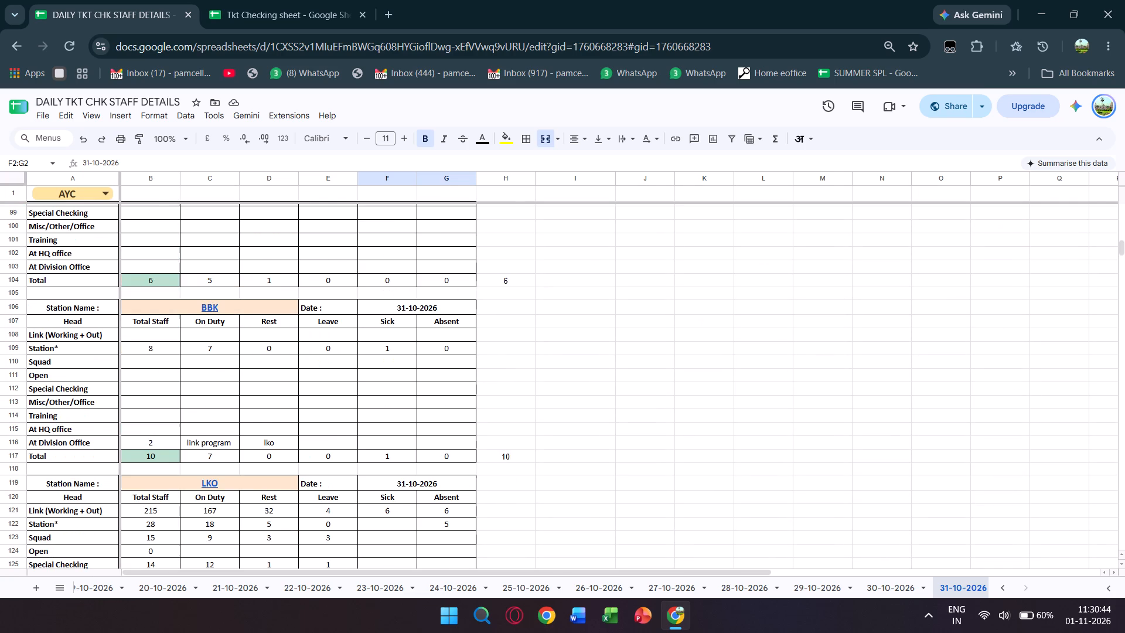
{"action": "scroll", "coordinate": [475, 267], "scroll_direction": "down", "scroll_amount": 2}
{"action": "scroll", "coordinate": [477, 266], "scroll_direction": "up", "scroll_amount": 6}
{"action": "scroll", "coordinate": [478, 264], "scroll_direction": "down", "scroll_amount": 1}
{"action": "scroll", "coordinate": [478, 264], "scroll_direction": "up", "scroll_amount": 3}
{"action": "scroll", "coordinate": [478, 264], "scroll_direction": "down", "scroll_amount": 1}
{"action": "scroll", "coordinate": [478, 264], "scroll_direction": "up", "scroll_amount": 14}
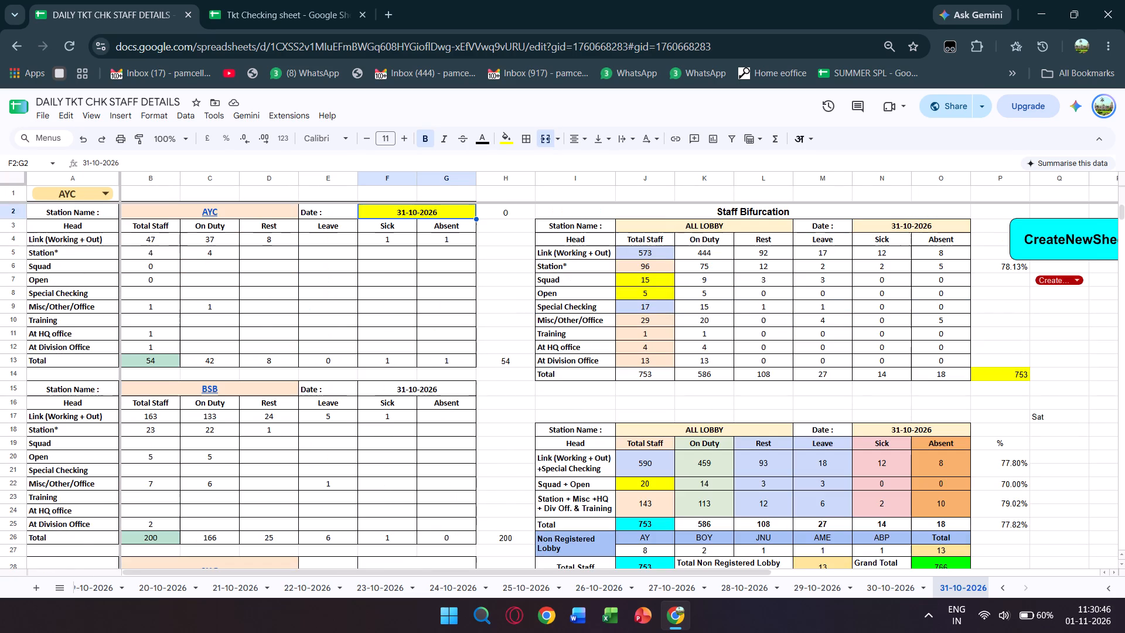
{"action": "scroll", "coordinate": [478, 264], "scroll_direction": "up", "scroll_amount": 8}
Select the range I2:O28 covering the Staff Bifurcation table and the ALL LOBBY summary below it.
{"action": "left_click", "coordinate": [571, 214]}
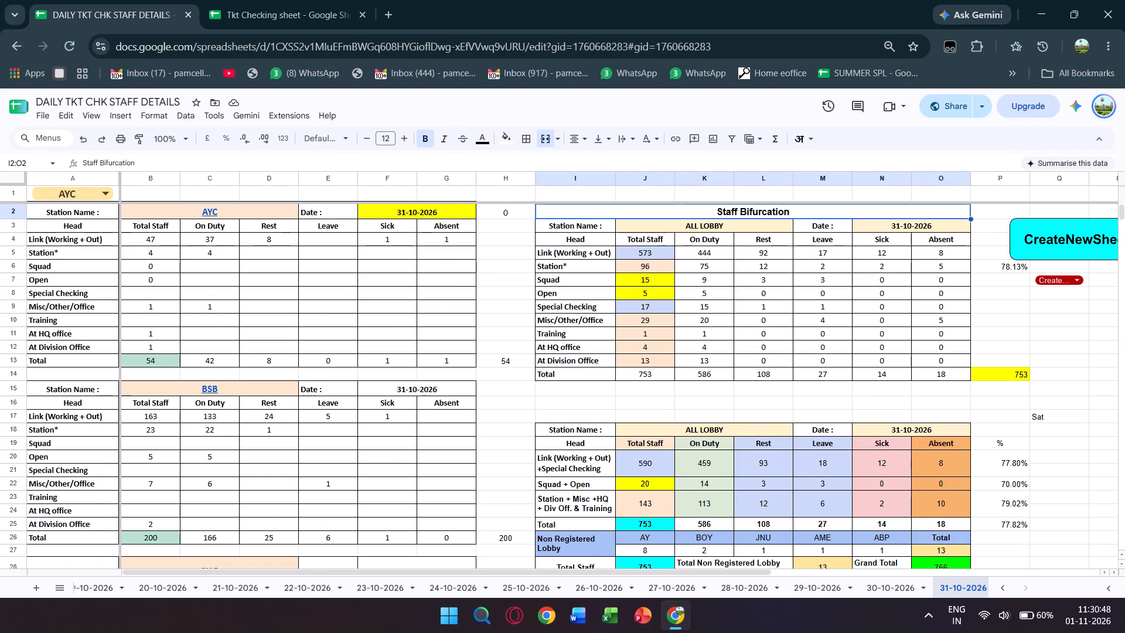
{"action": "scroll", "coordinate": [775, 382], "scroll_direction": "down", "scroll_amount": 1}
{"action": "left_click", "coordinate": [954, 499], "text": "shift"}
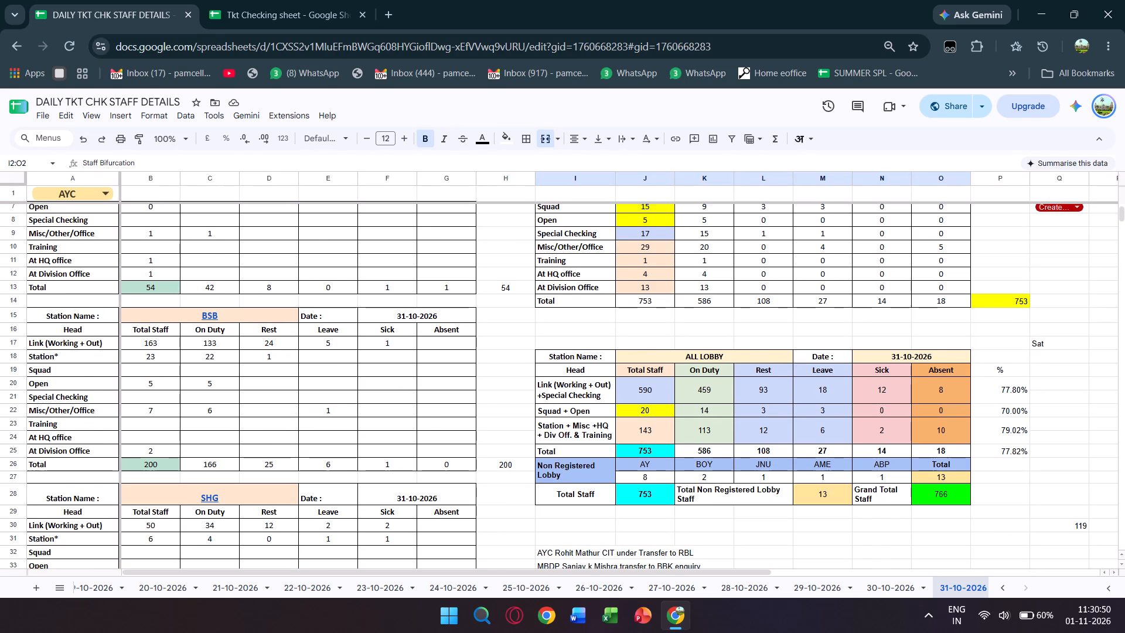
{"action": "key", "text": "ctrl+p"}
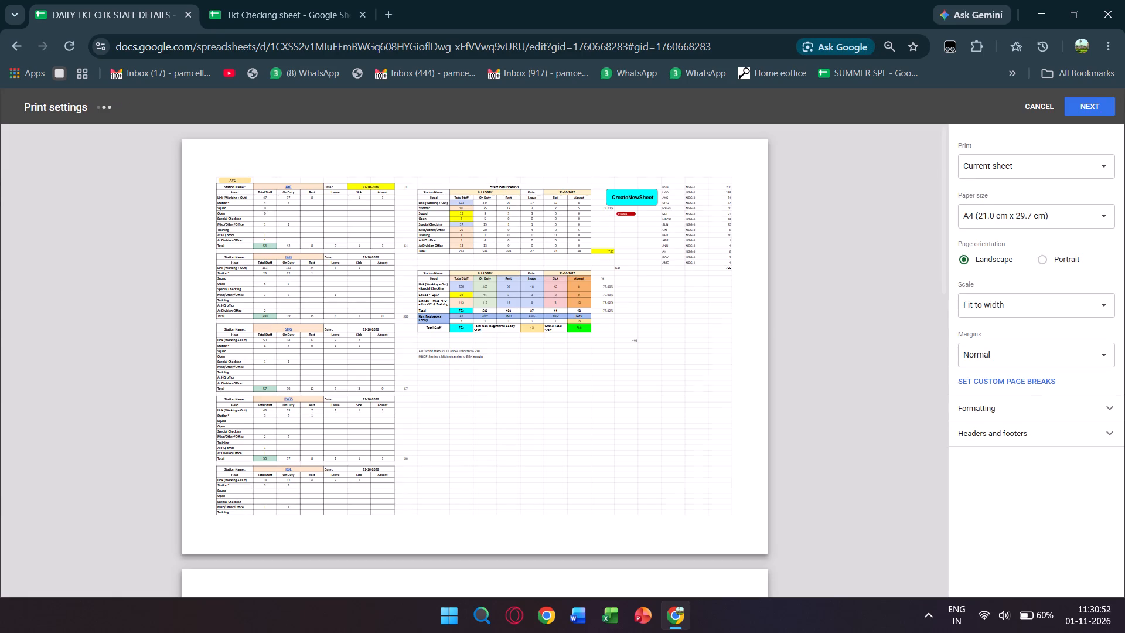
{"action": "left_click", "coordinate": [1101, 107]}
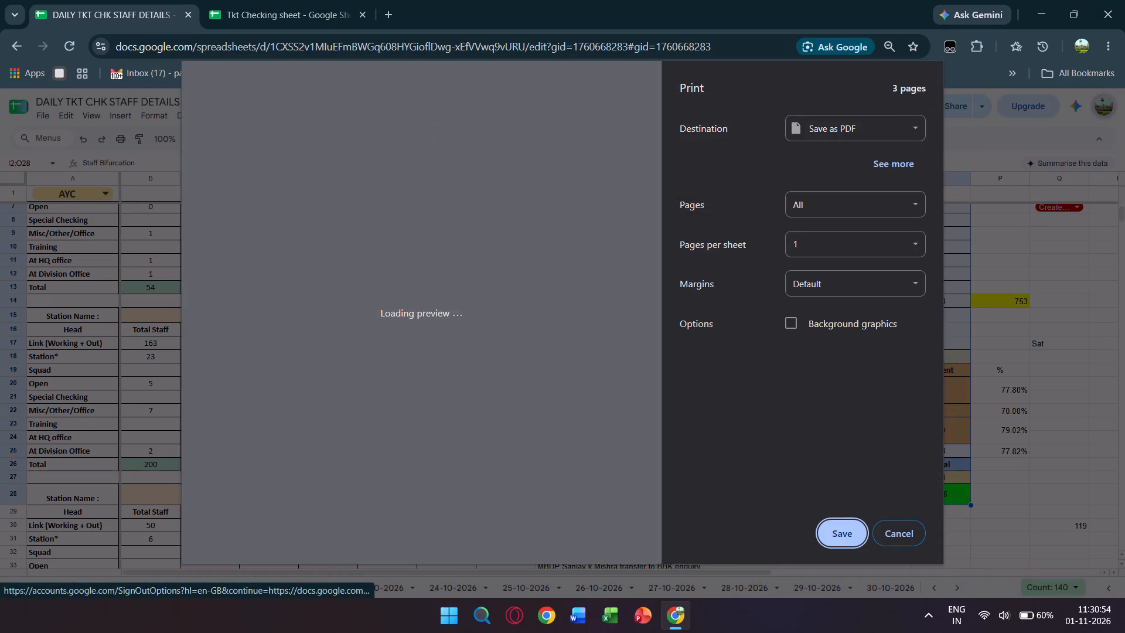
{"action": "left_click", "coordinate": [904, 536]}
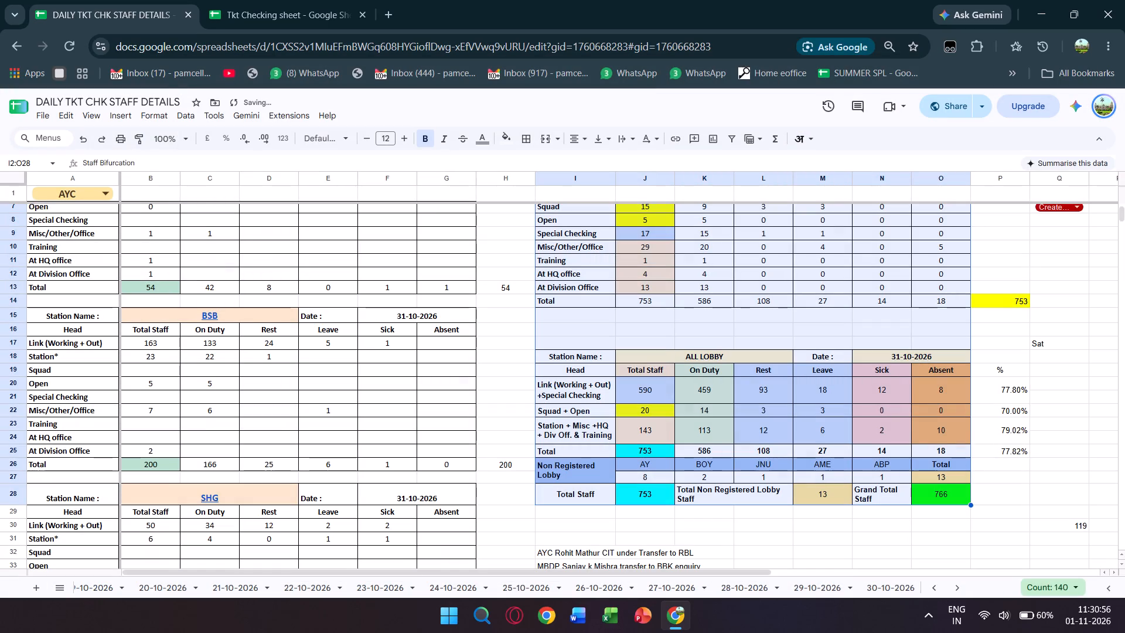
Save only the selected cells I2:O28 as a PDF in Downloads, replacing Staff Bifurcation.pdf.
{"action": "key", "text": "ctrl+p"}
{"action": "scroll", "coordinate": [911, 392], "scroll_direction": "down", "scroll_amount": 1}
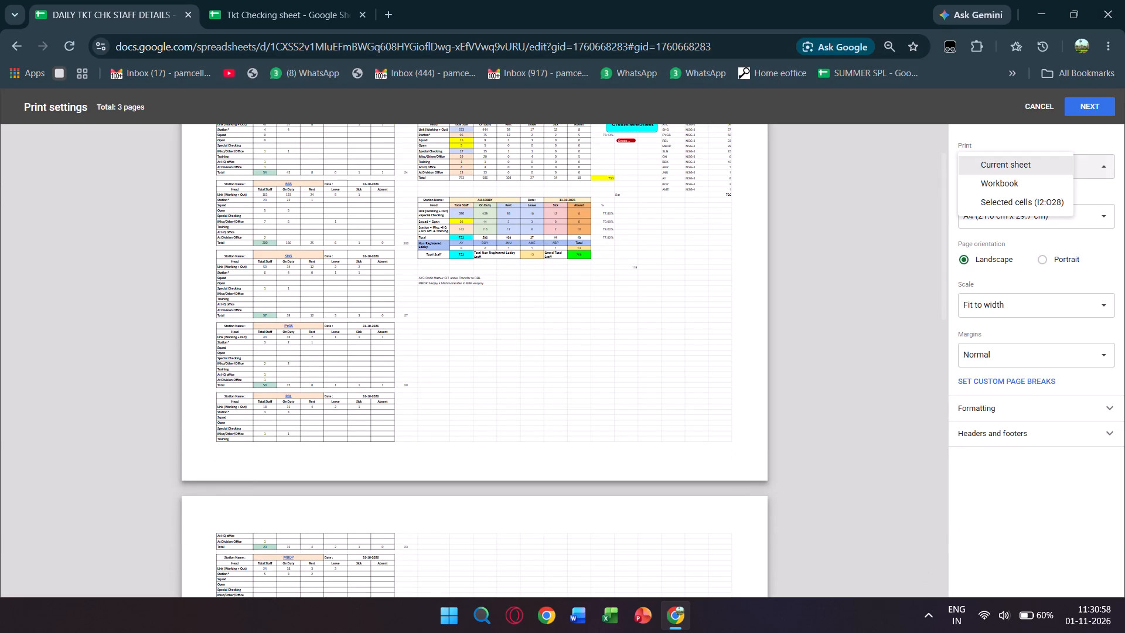
{"action": "left_click", "coordinate": [989, 164]}
{"action": "left_click", "coordinate": [1004, 208]}
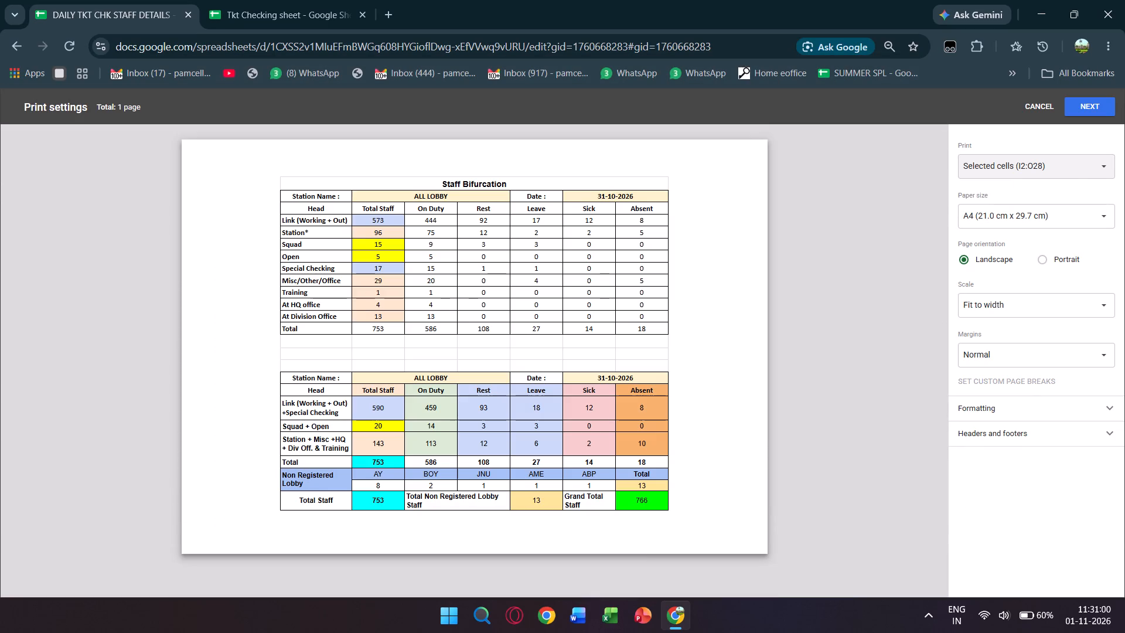
{"action": "left_click", "coordinate": [1082, 107]}
{"action": "left_click", "coordinate": [847, 537]}
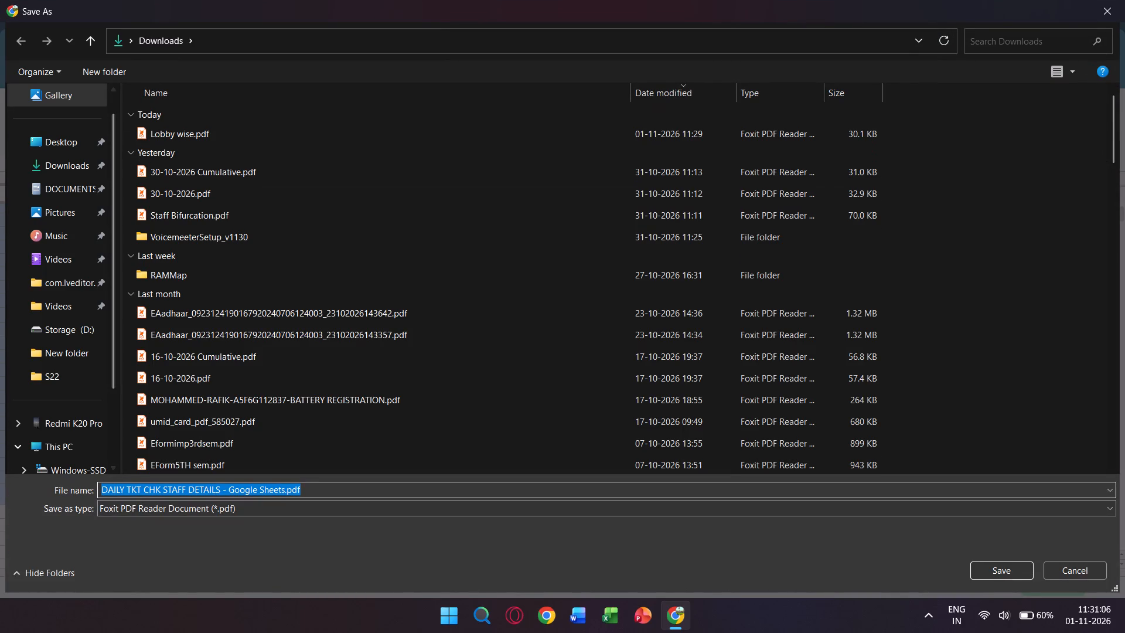
{"action": "double_click", "coordinate": [211, 217]}
{"action": "left_click", "coordinate": [610, 314]}
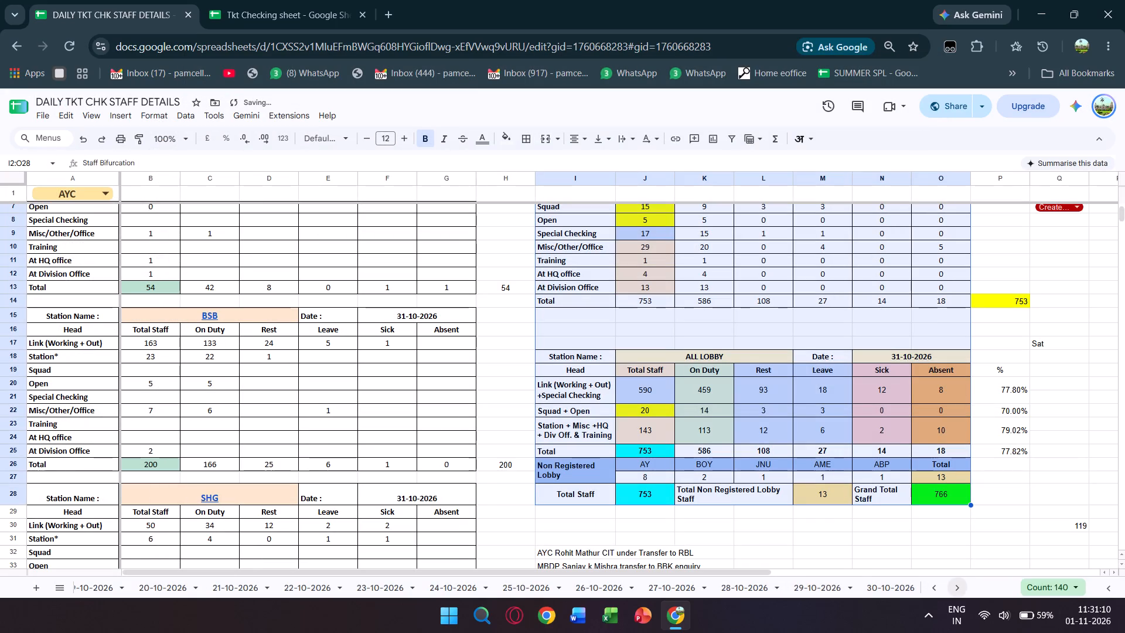
Run CreateNewSheet from the 31-10-2026 staff details sheet.
{"action": "left_click", "coordinate": [956, 587]}
{"action": "scroll", "coordinate": [977, 296], "scroll_direction": "up", "scroll_amount": 9}
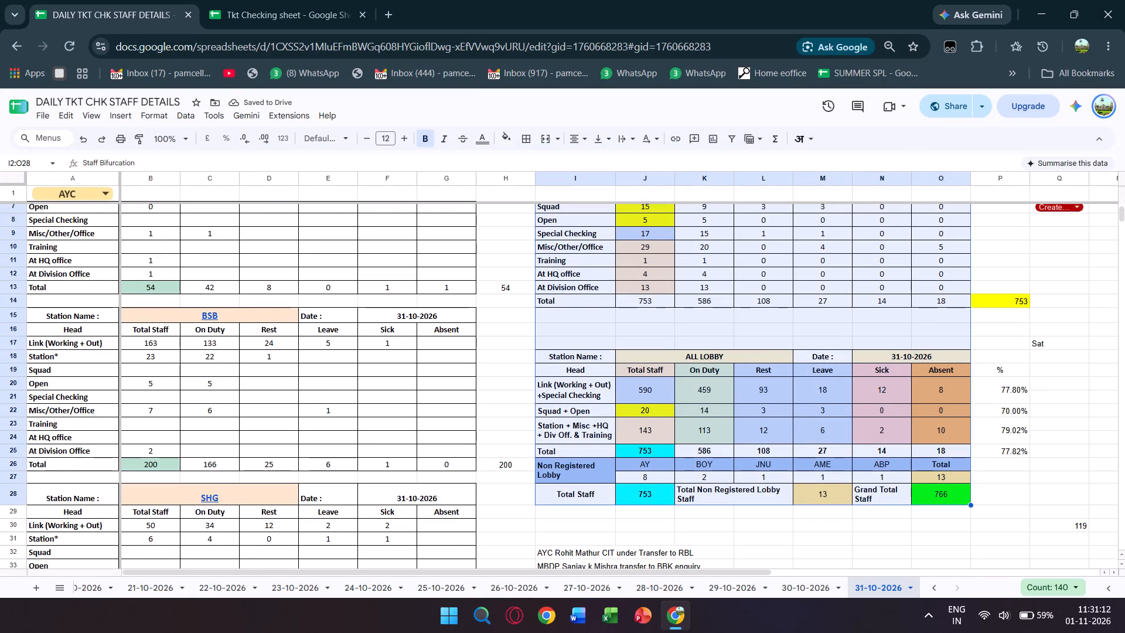
{"action": "left_click", "coordinate": [1052, 234]}
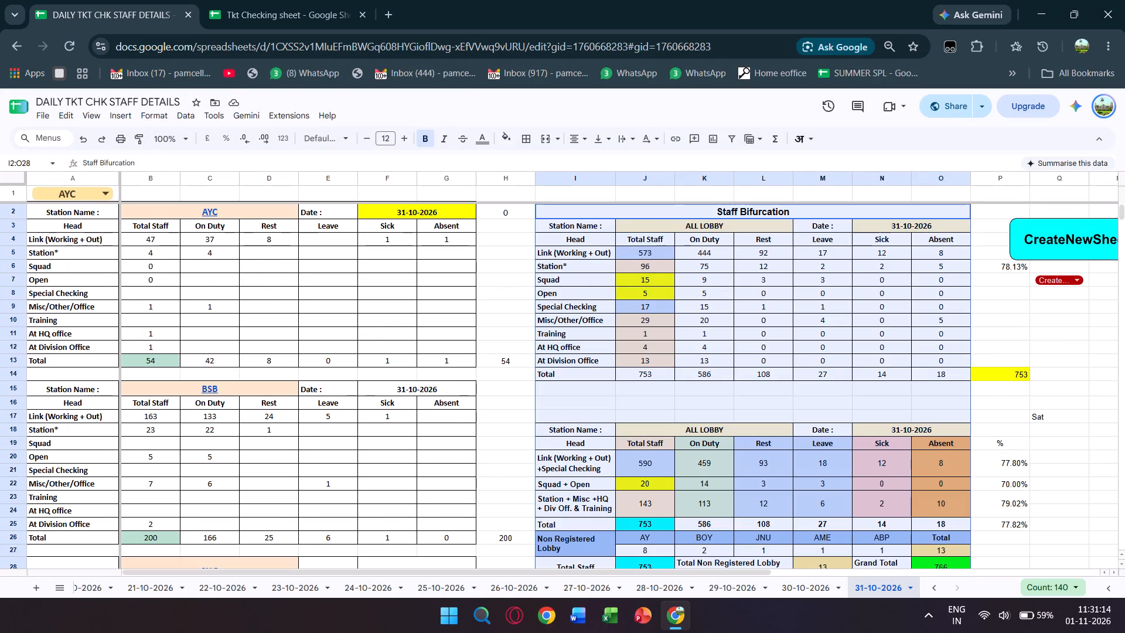
Switch to Tkt Checking sheet and run Create New Sheet from its 31-10-2026 sheet.
{"action": "left_click", "coordinate": [267, 8]}
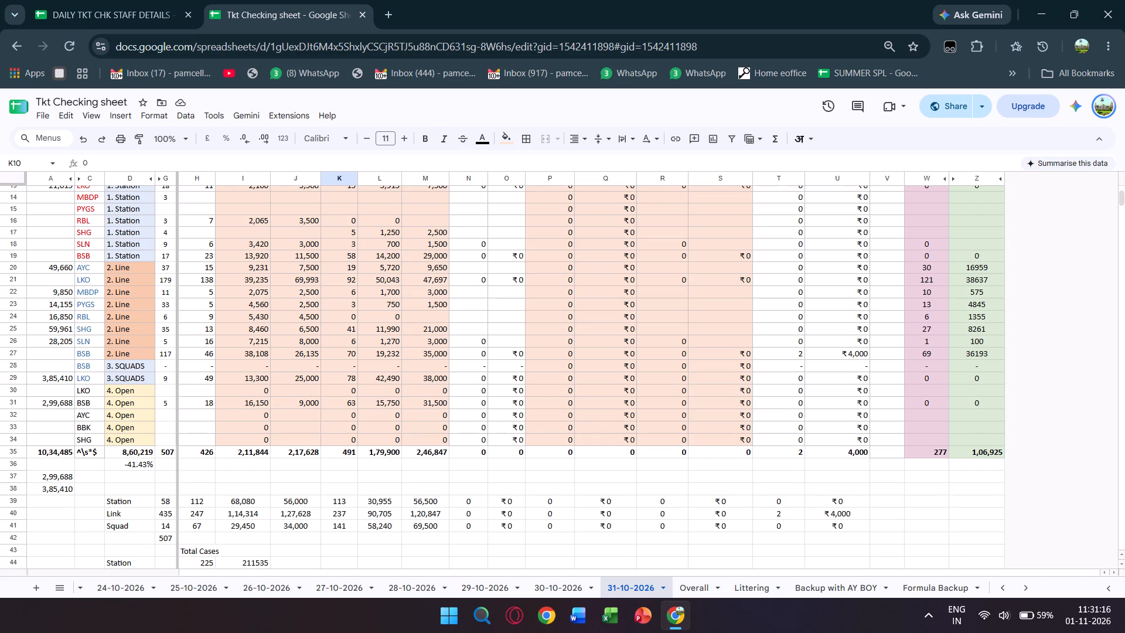
{"action": "scroll", "coordinate": [845, 378], "scroll_direction": "up", "scroll_amount": 7}
{"action": "left_click", "coordinate": [1073, 207]}
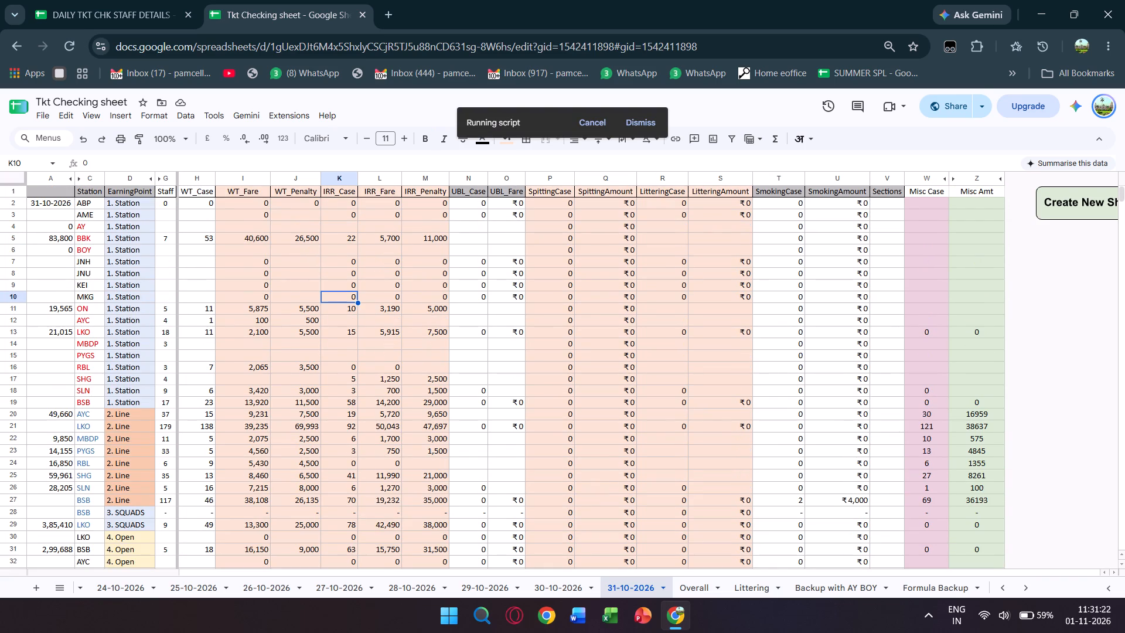
Save the HQ Format Total sheet as a PDF named 31-10-2026 in Downloads.
{"action": "left_click", "coordinate": [1001, 593], "text": "ctrl"}
{"action": "left_click", "coordinate": [1001, 593], "text": "ctrl"}
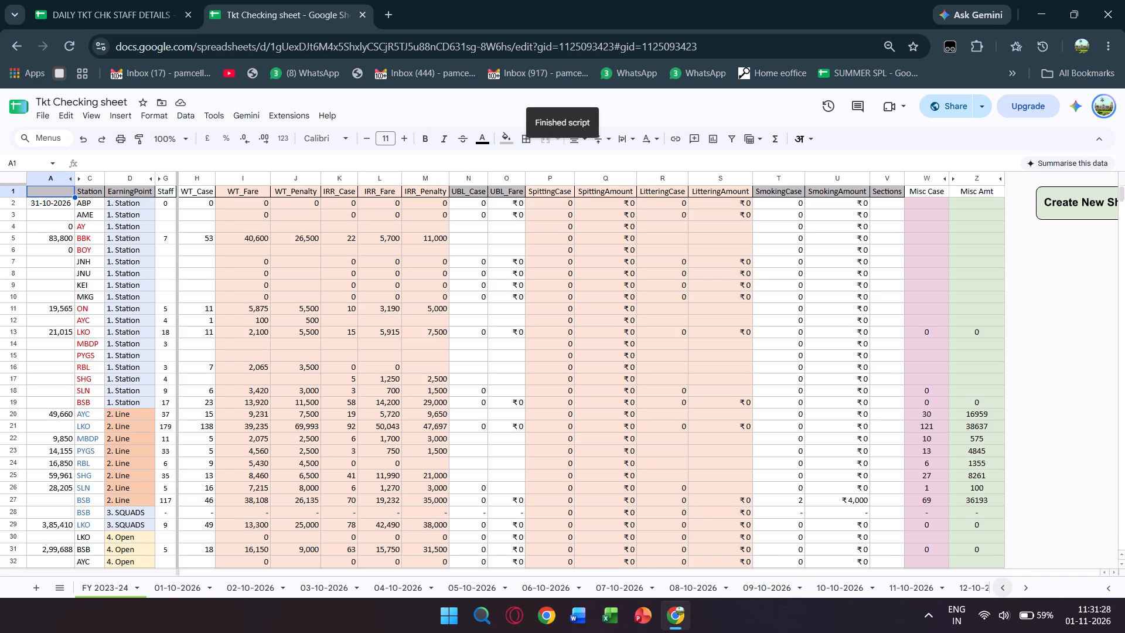
{"action": "left_click", "coordinate": [1001, 593], "text": "ctrl"}
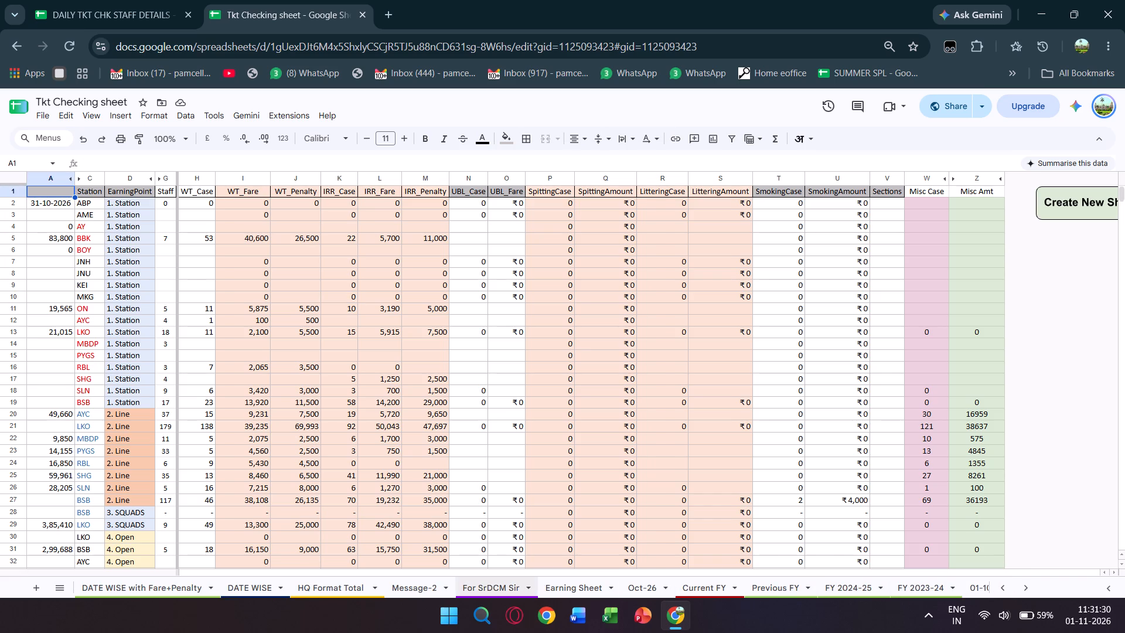
{"action": "left_click", "coordinate": [353, 589]}
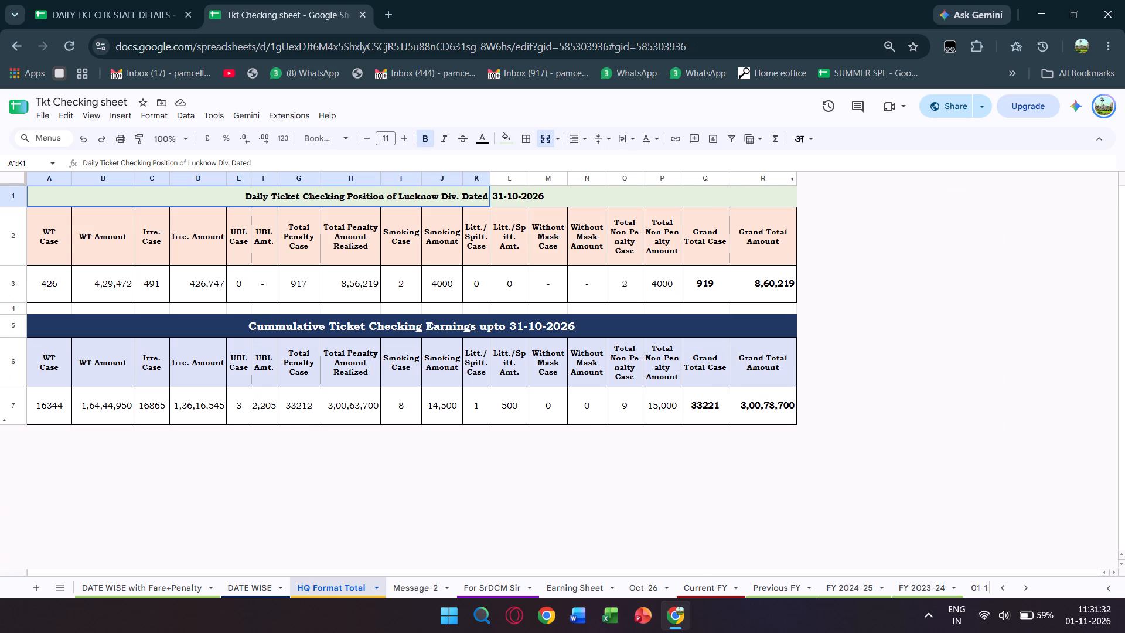
{"action": "key", "text": "ctrl+p"}
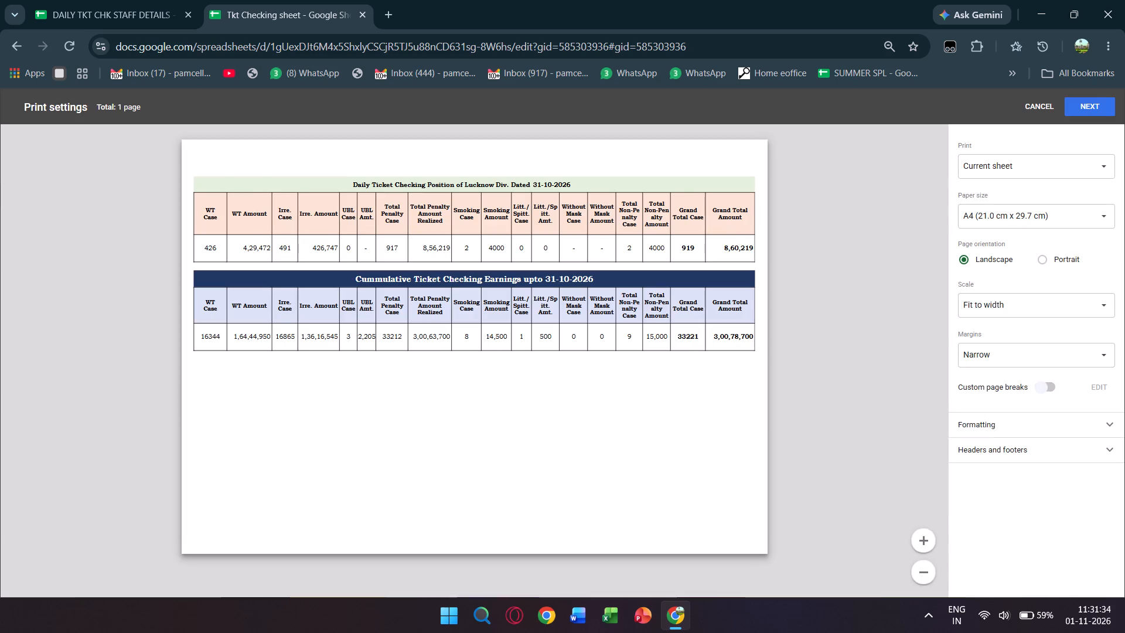
{"action": "left_click", "coordinate": [1101, 103]}
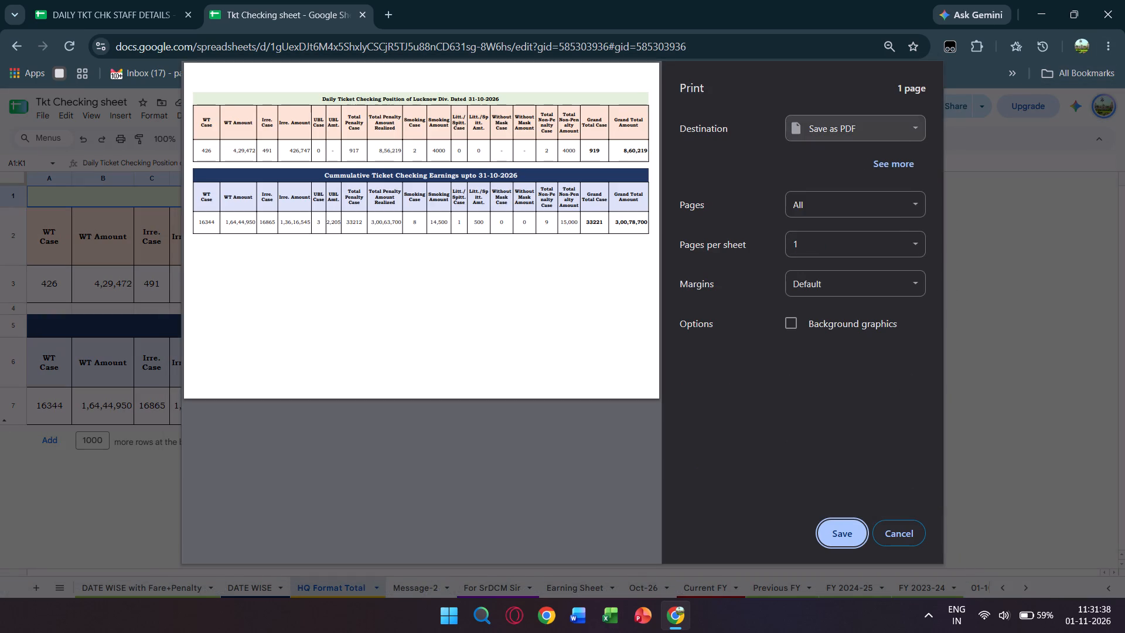
{"action": "left_click", "coordinate": [851, 543]}
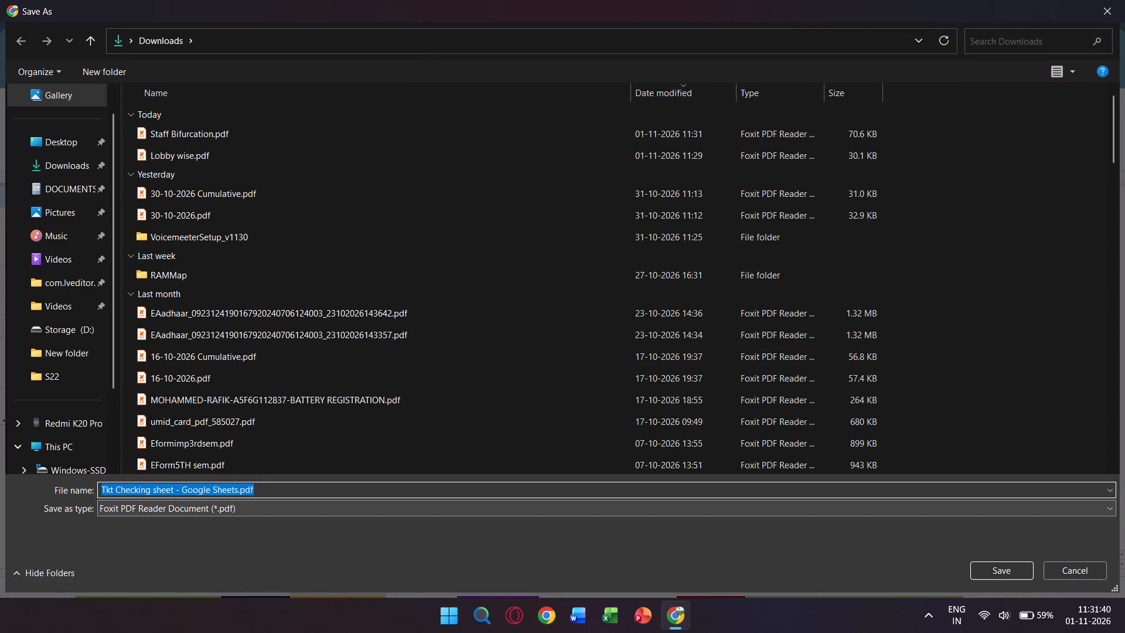
{"action": "type", "text": "31-10-2026"}
{"action": "key", "text": "Return"}
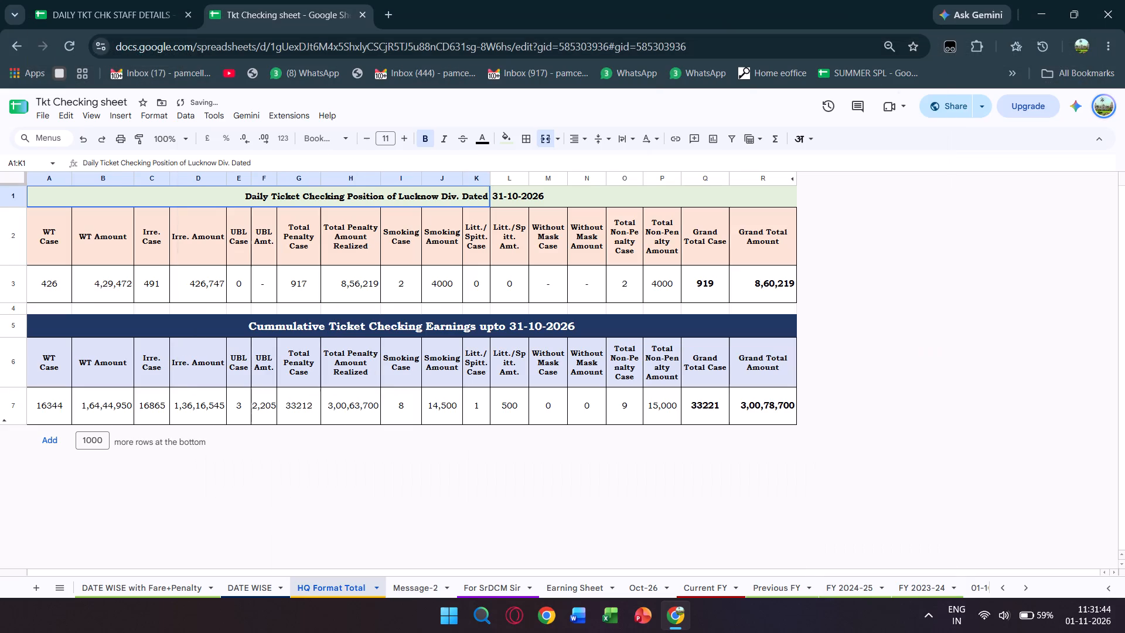
Save the For SrDCM Sir sheet as a PDF named 31-10-2026 Cumulative.pdf in Downloads.
{"action": "left_click", "coordinate": [487, 590]}
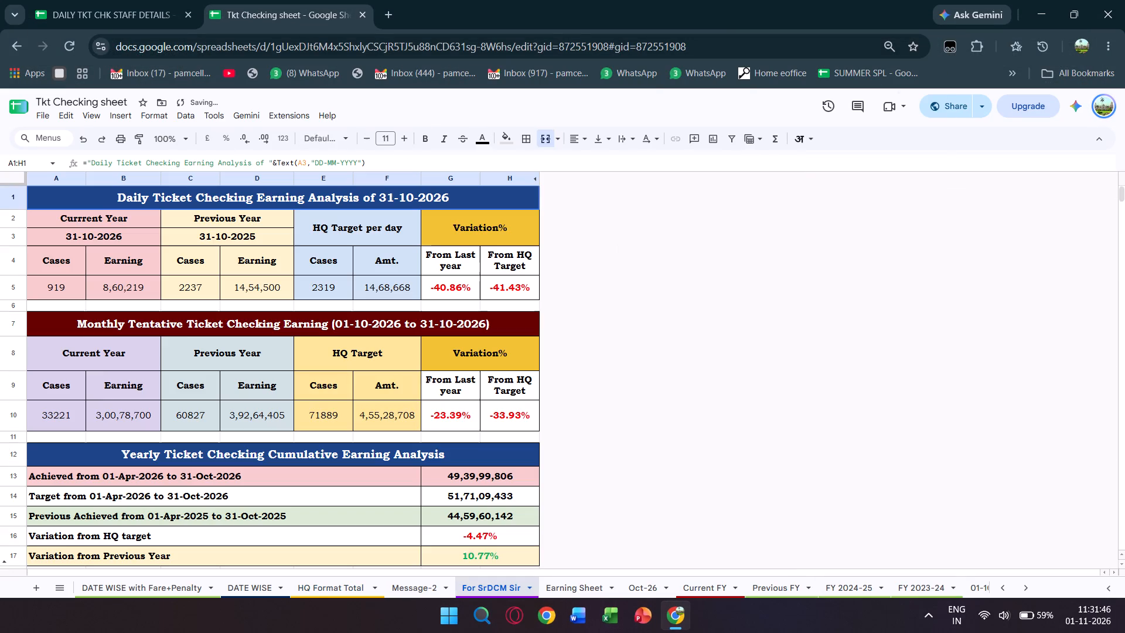
{"action": "key", "text": "ctrl+p"}
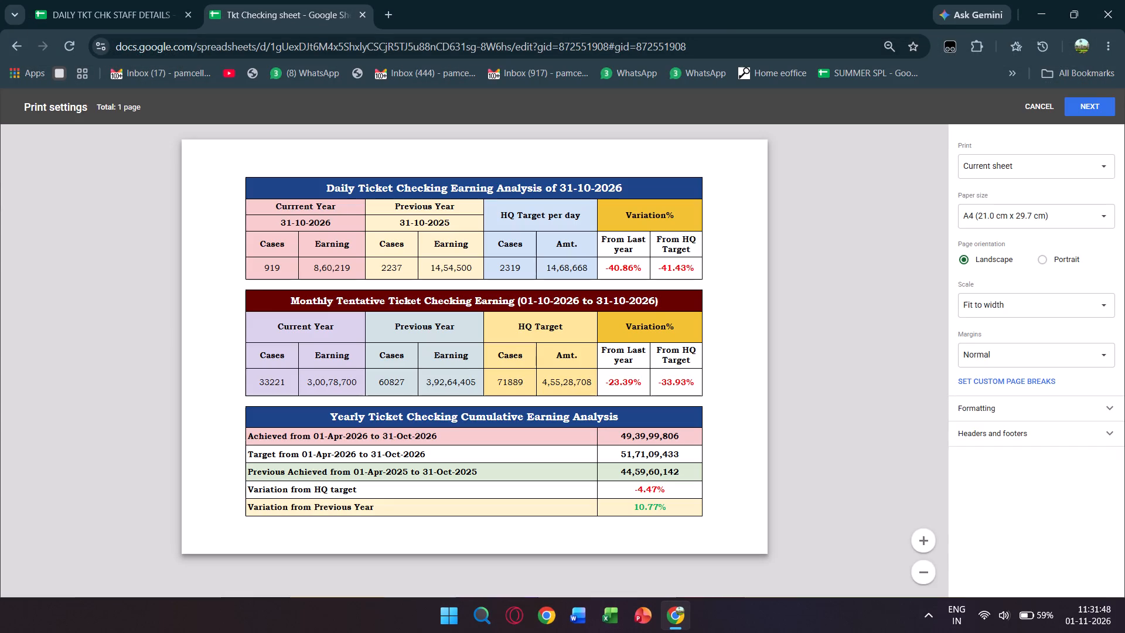
{"action": "left_click", "coordinate": [1097, 108]}
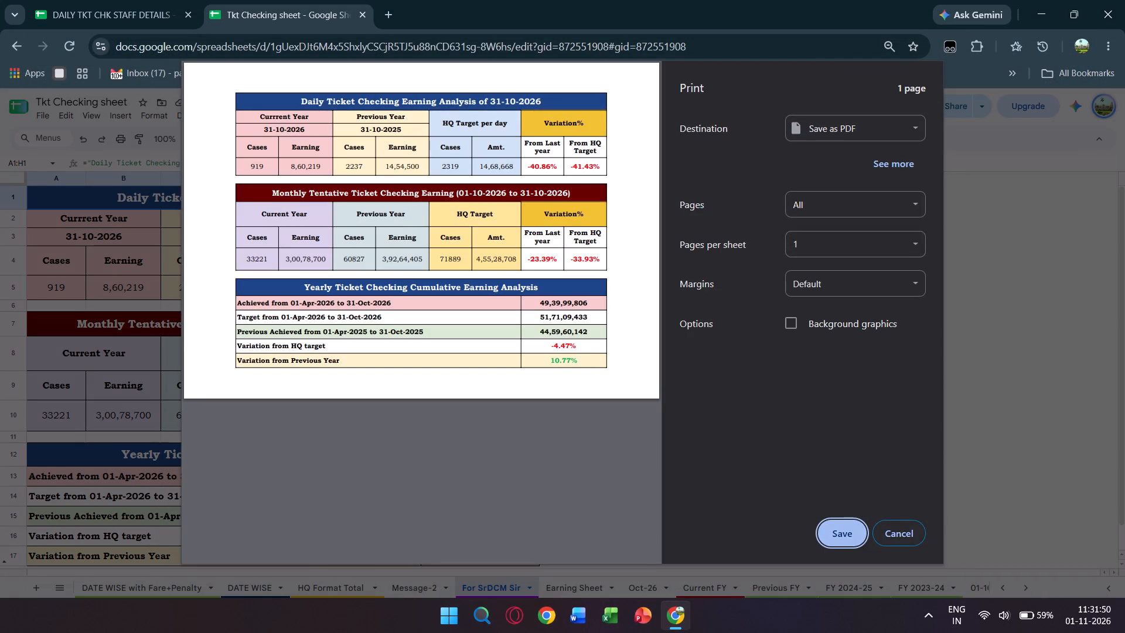
{"action": "left_click", "coordinate": [840, 539]}
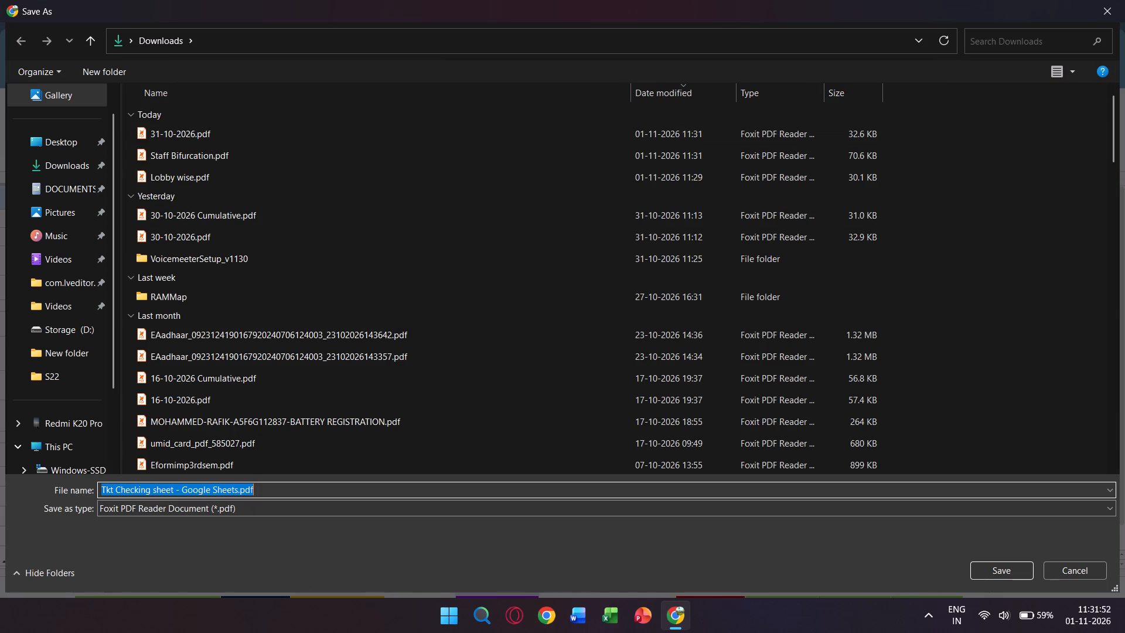
{"action": "left_click", "coordinate": [211, 217]}
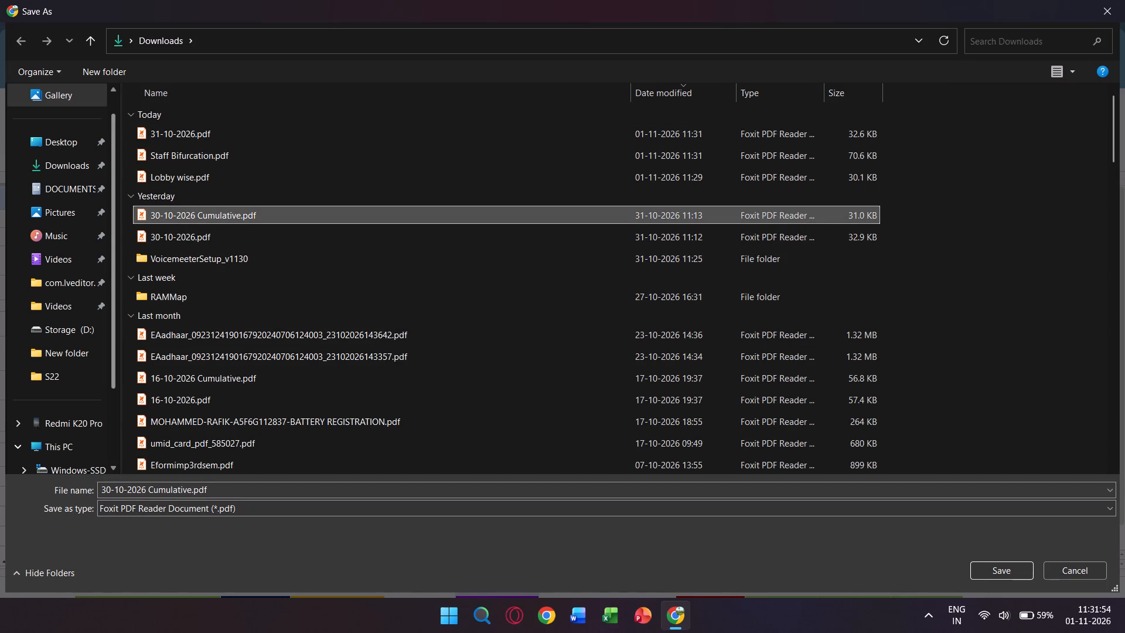
{"action": "double_click", "coordinate": [104, 486]}
{"action": "type", "text": "31"}
{"action": "key", "text": "Return"}
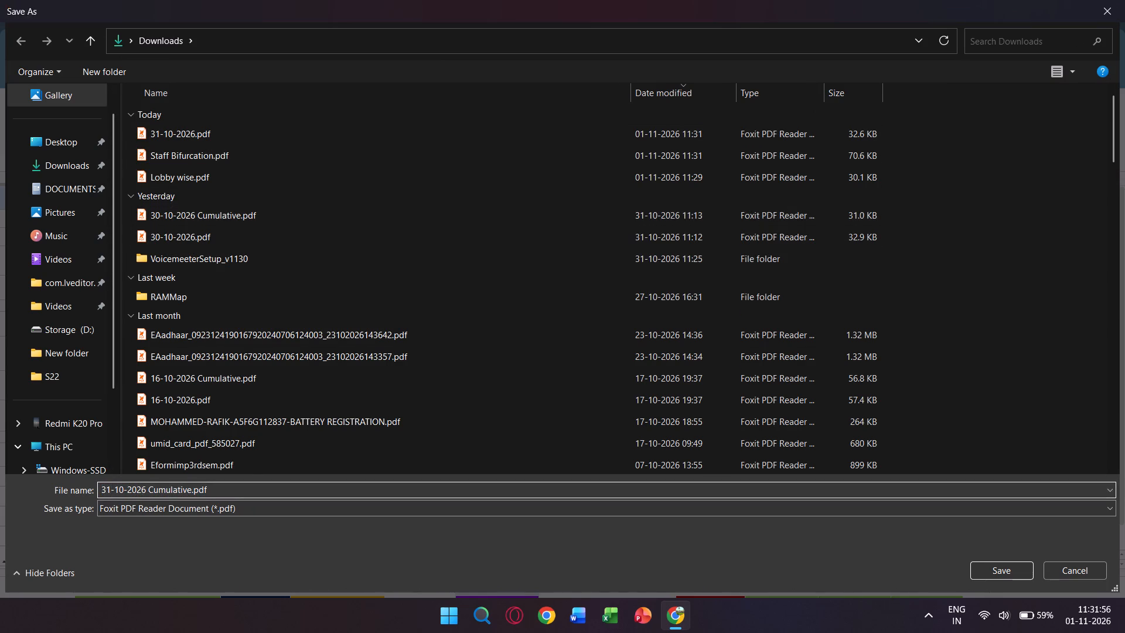
In the Oct-26 sheet's 31-10-2026 row, enter Total Staff Squad 20 and Staff deputed in Squad 14 from the ALL LOBBY summary.
{"action": "left_click", "coordinate": [646, 592]}
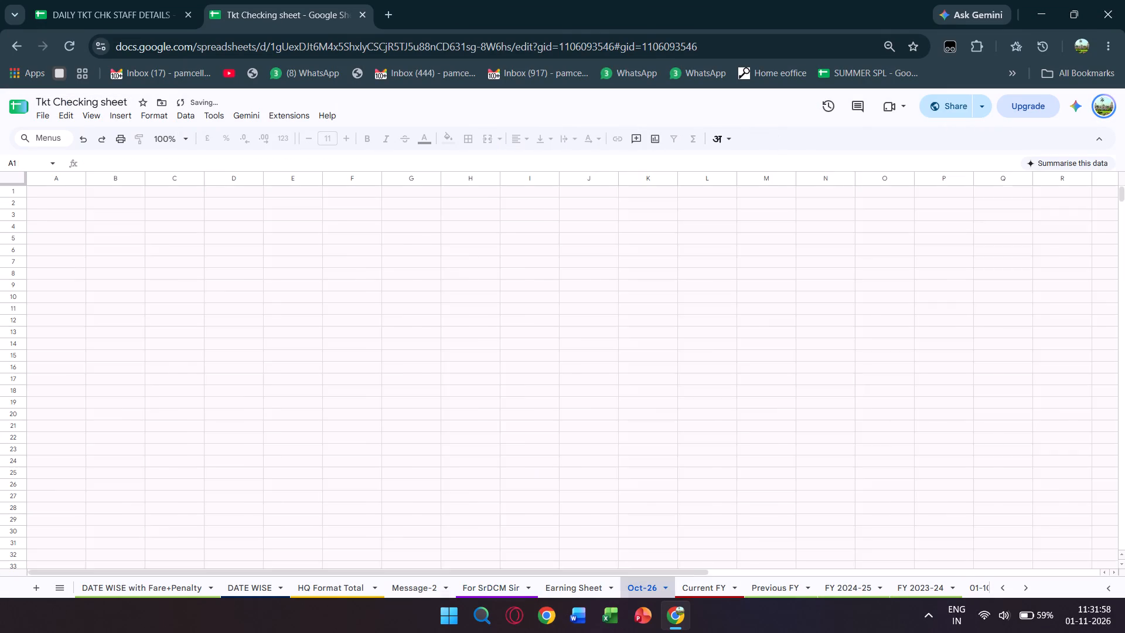
{"action": "scroll", "coordinate": [674, 384], "scroll_direction": "down", "scroll_amount": 3}
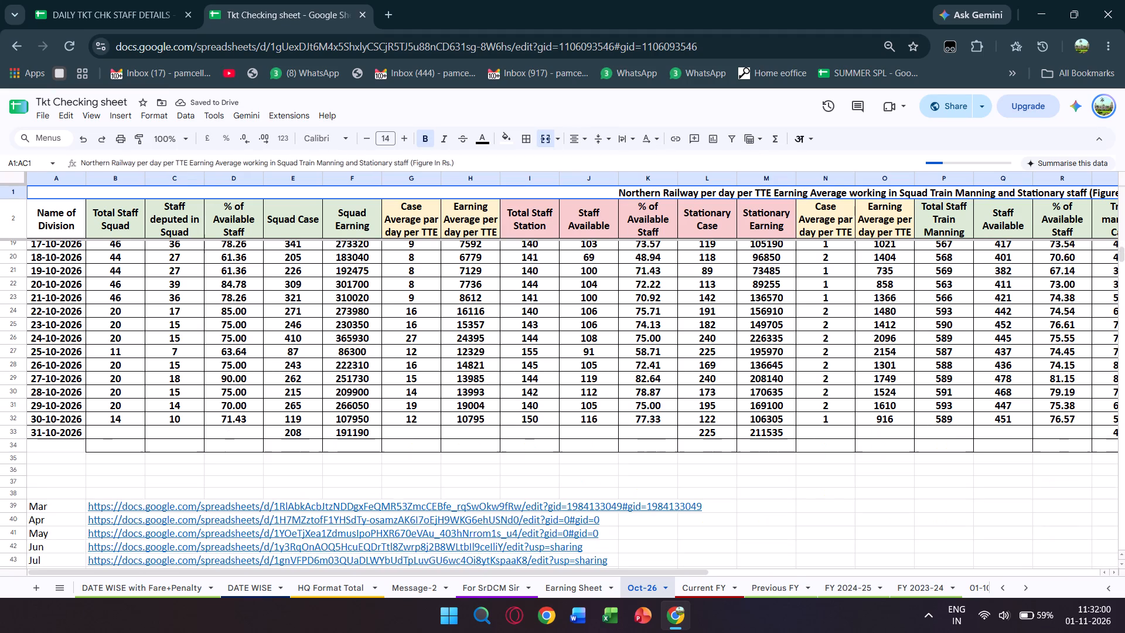
{"action": "scroll", "coordinate": [674, 384], "scroll_direction": "down", "scroll_amount": 1}
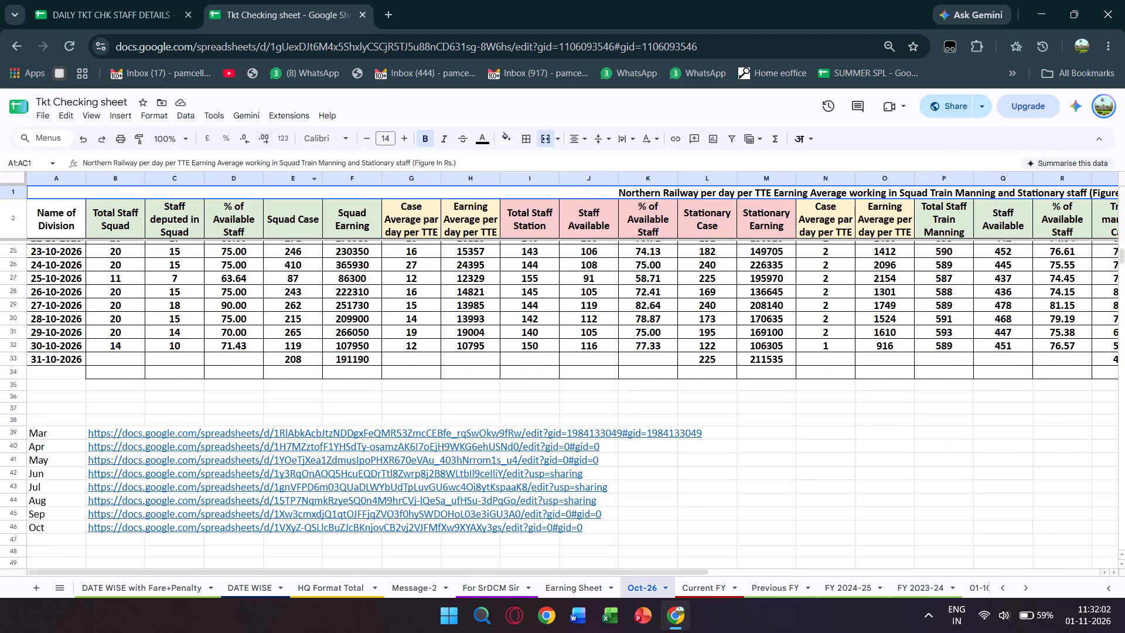
{"action": "left_click", "coordinate": [145, 16]}
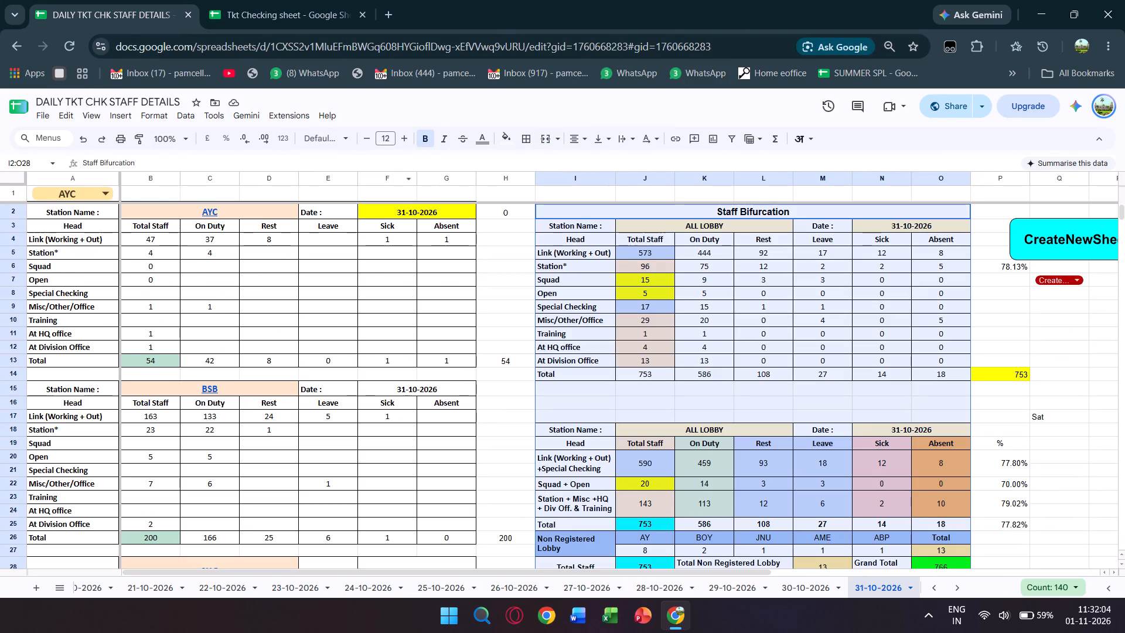
{"action": "left_click", "coordinate": [1083, 354]}
{"action": "scroll", "coordinate": [1054, 437], "scroll_direction": "down", "scroll_amount": 2}
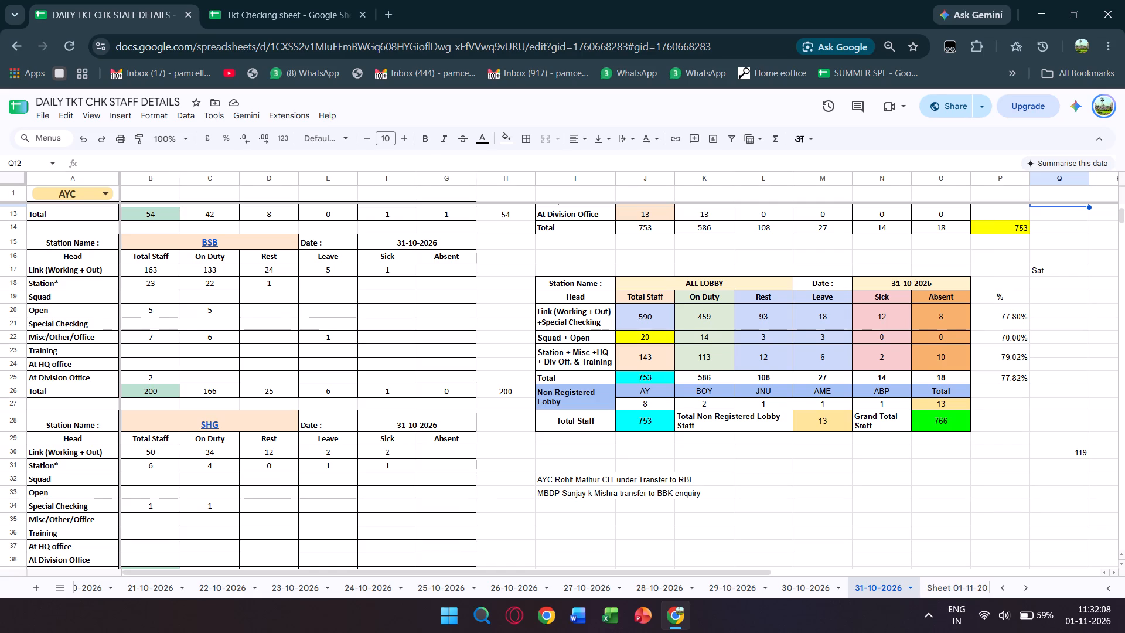
{"action": "left_click", "coordinate": [123, 13]}
{"action": "left_click", "coordinate": [309, 17]}
{"action": "left_click_drag", "start_coordinate": [127, 347], "coordinate": [127, 358]}
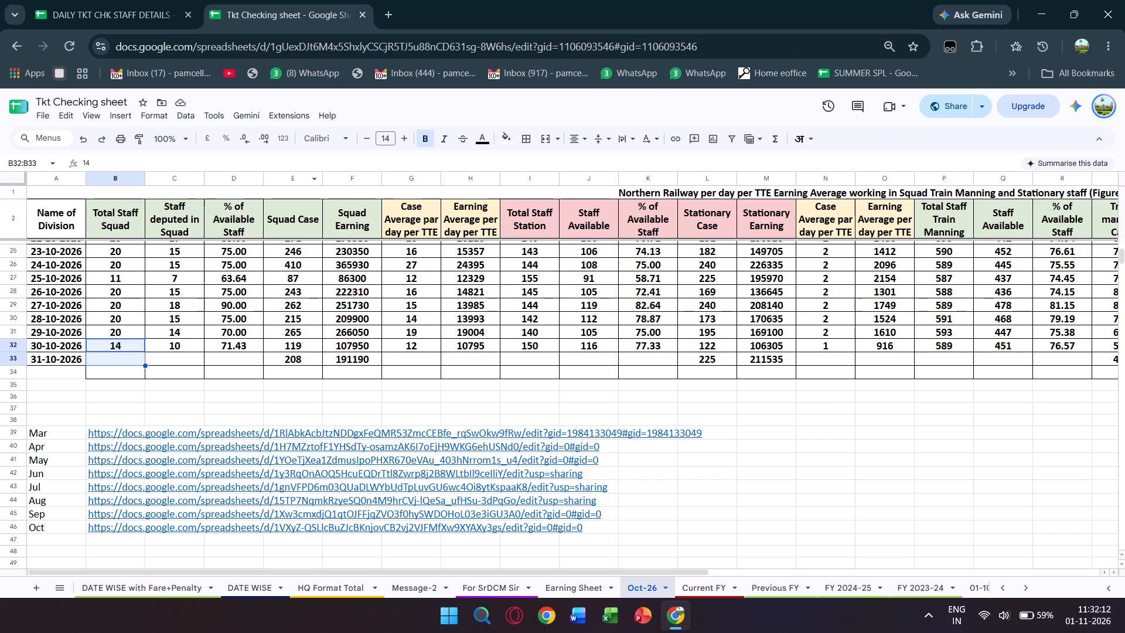
{"action": "left_click", "coordinate": [128, 358]}
{"action": "type", "text": "20"}
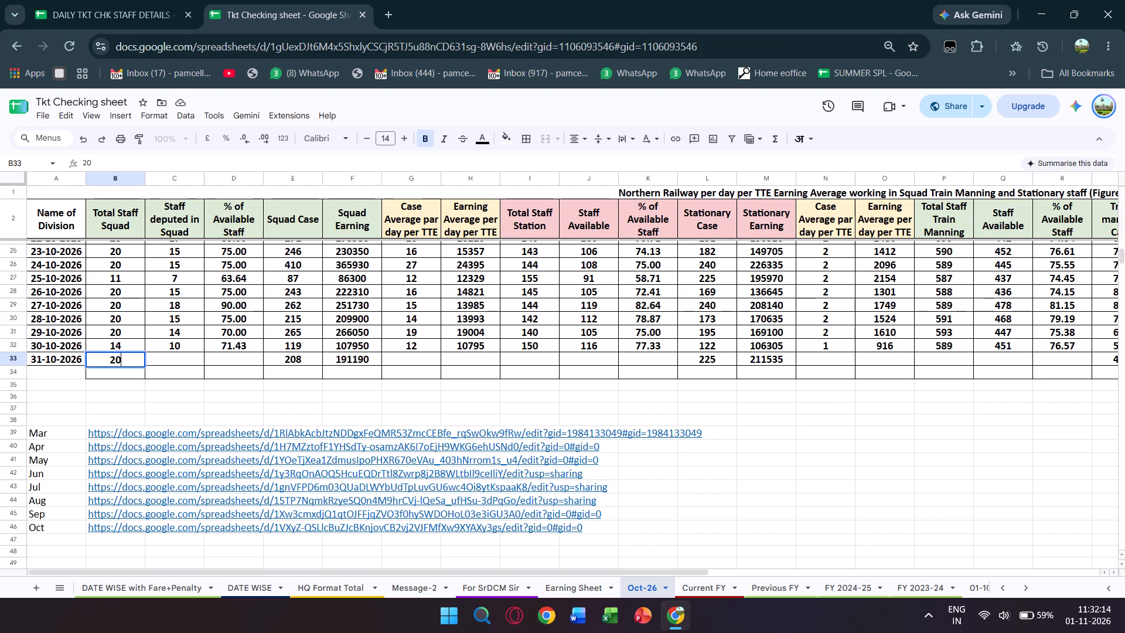
{"action": "key", "text": "Tab"}
{"action": "type", "text": "14"}
{"action": "key", "text": "Tab"}
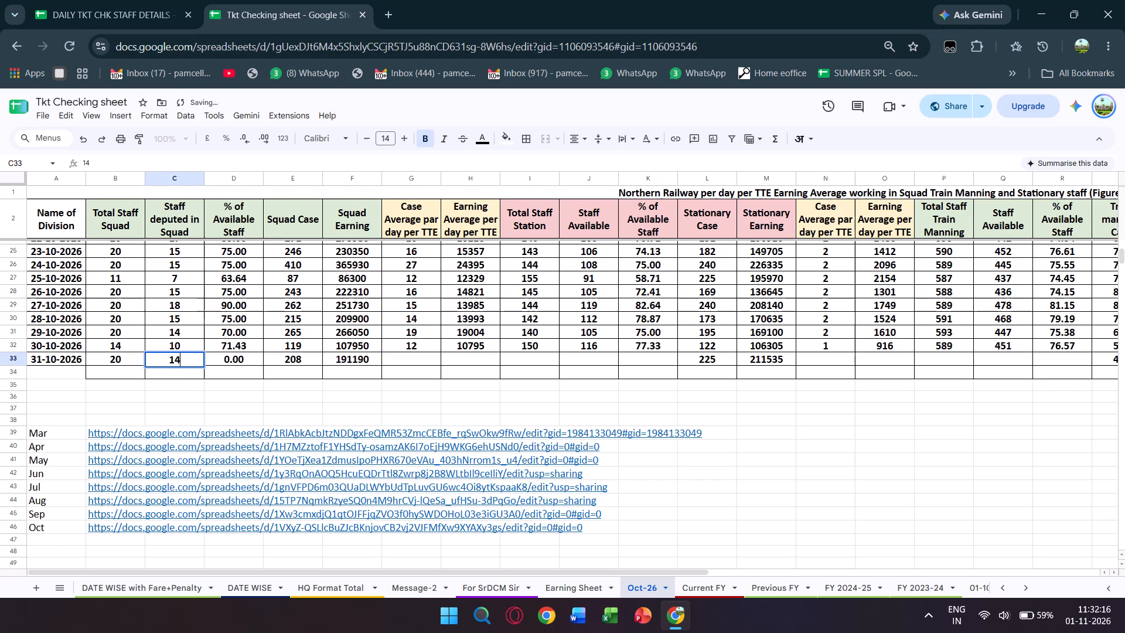
Enter Total Staff Station 143 and Staff Available 113 in the 31-10-2026 row, using the ALL LOBBY summary.
{"action": "left_click", "coordinate": [97, 19]}
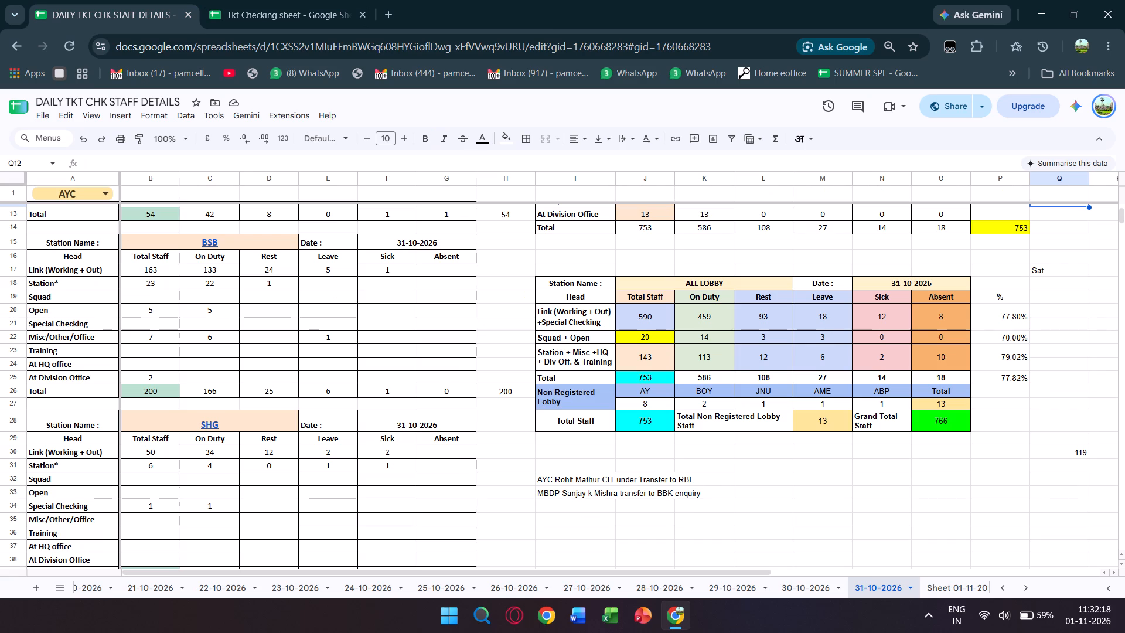
{"action": "left_click", "coordinate": [267, 20]}
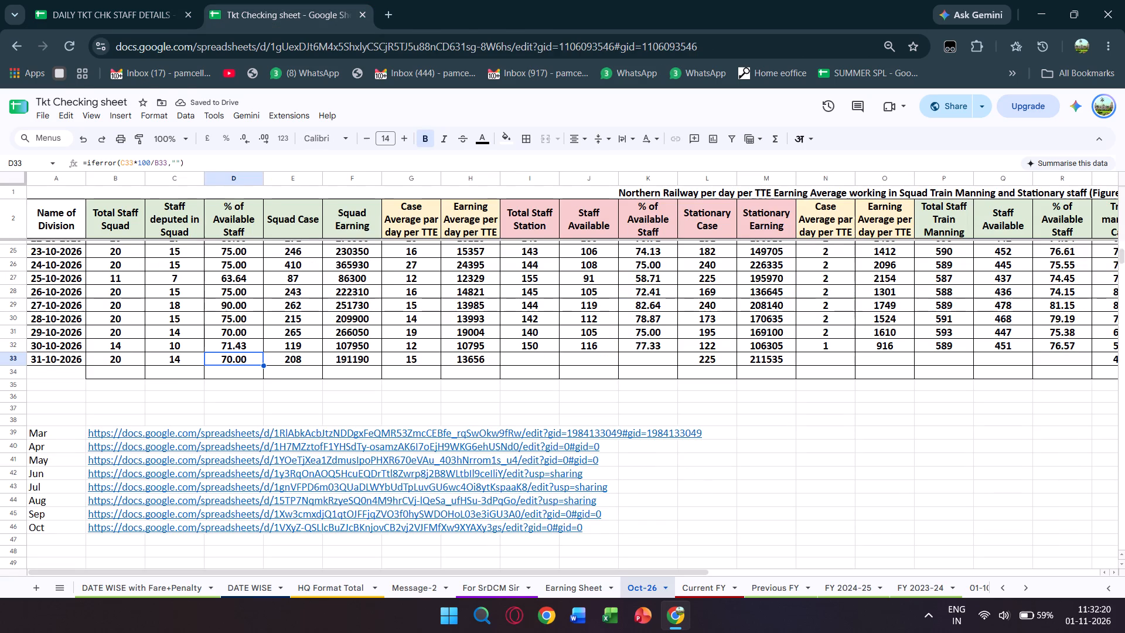
{"action": "left_click", "coordinate": [540, 360]}
{"action": "type", "text": "143"}
{"action": "key", "text": "Tab"}
{"action": "type", "text": "113"}
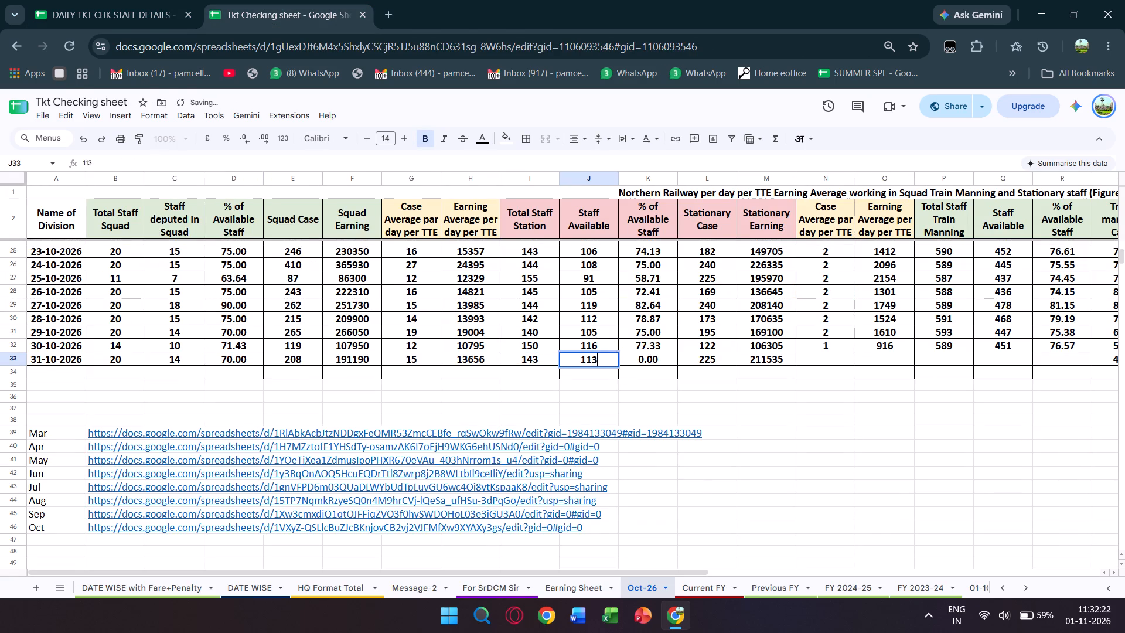
{"action": "key", "text": "Tab"}
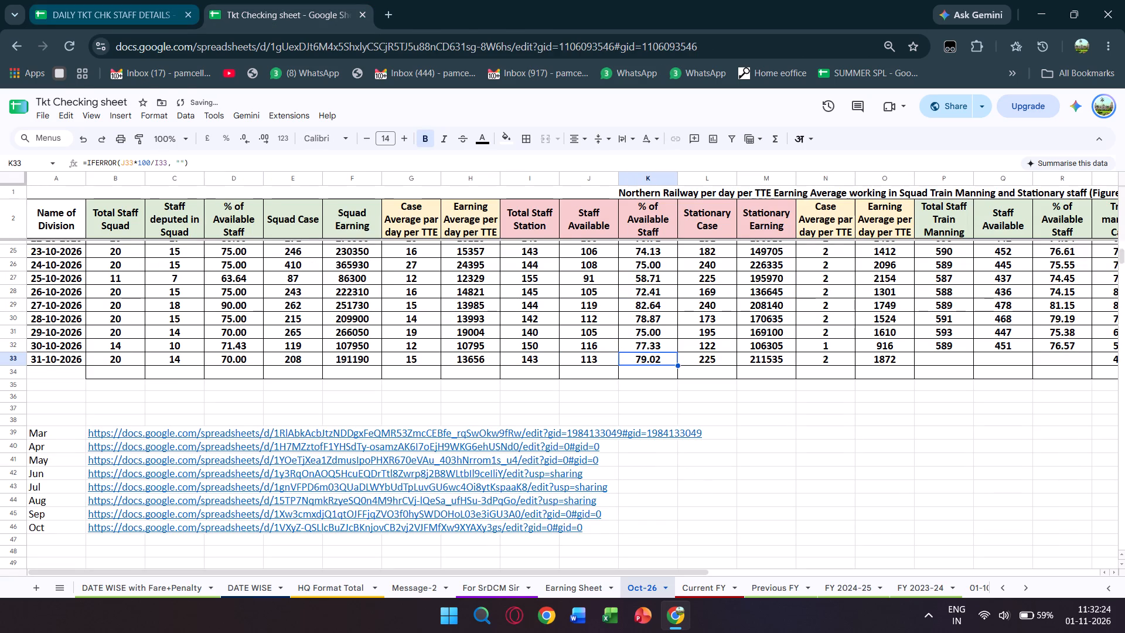
Enter Total Staff Train Manning 590 and Staff Available 459 in the 31-10-2026 row, using the ALL LOBBY summary.
{"action": "left_click", "coordinate": [145, 15]}
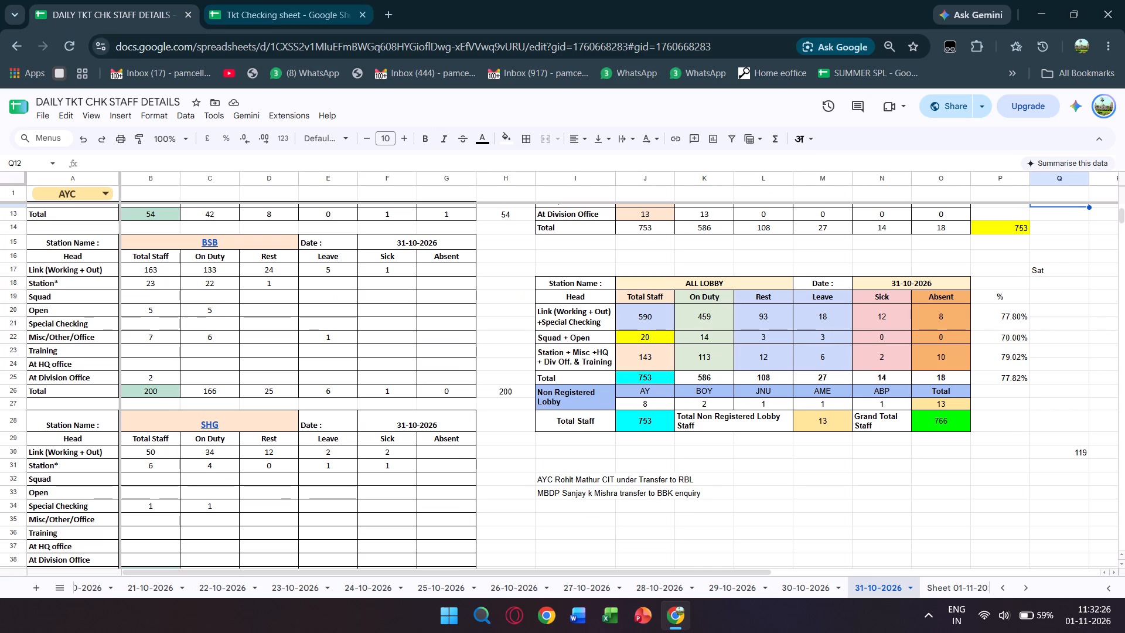
{"action": "left_click", "coordinate": [304, 15]}
{"action": "left_click", "coordinate": [949, 358]}
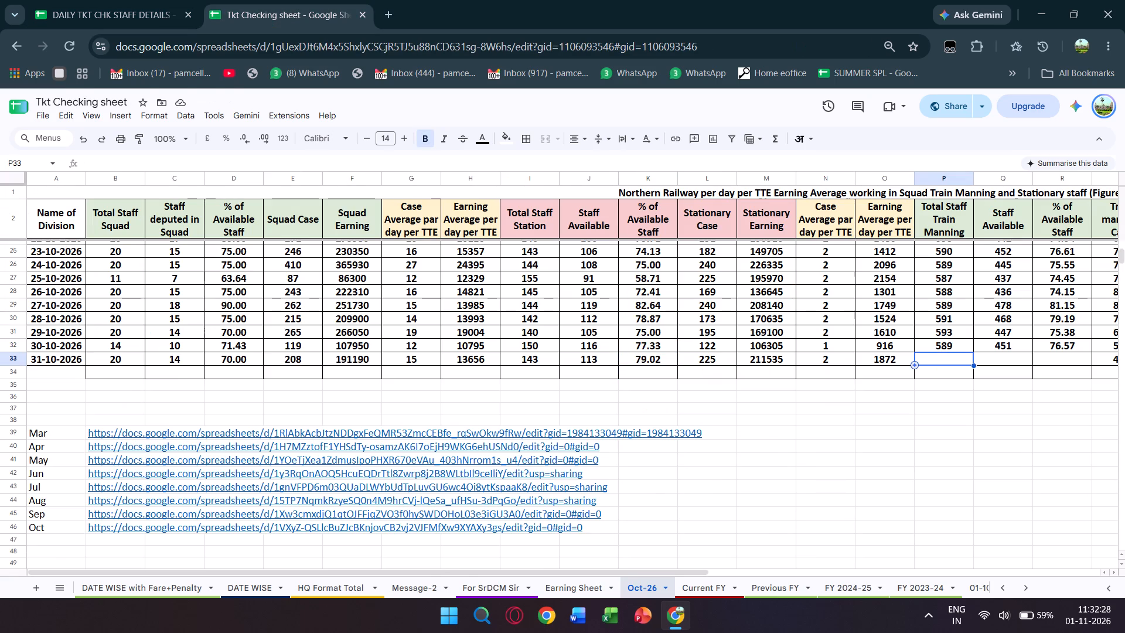
{"action": "type", "text": "590"}
{"action": "key", "text": "Tab"}
{"action": "type", "text": "459"}
{"action": "key", "text": "Tab"}
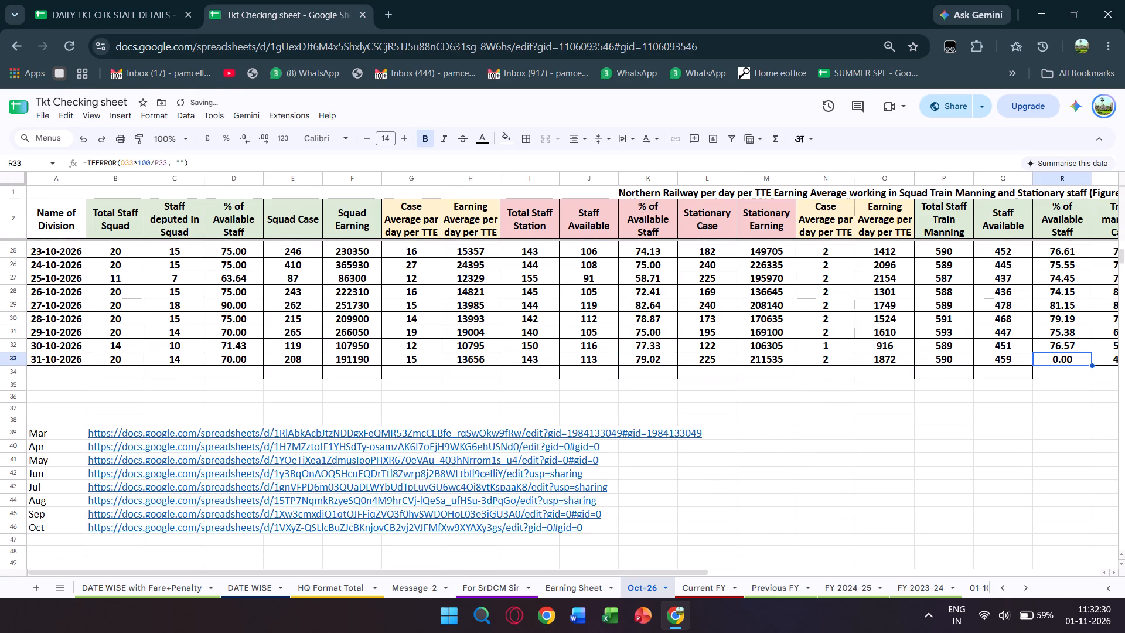
Look over the rest of the 31-10-2026 row, then open the linked Oct spreadsheet, Daily TC OCT 2026, at its sheet 31.
{"action": "left_click_drag", "start_coordinate": [684, 572], "coordinate": [885, 573]}
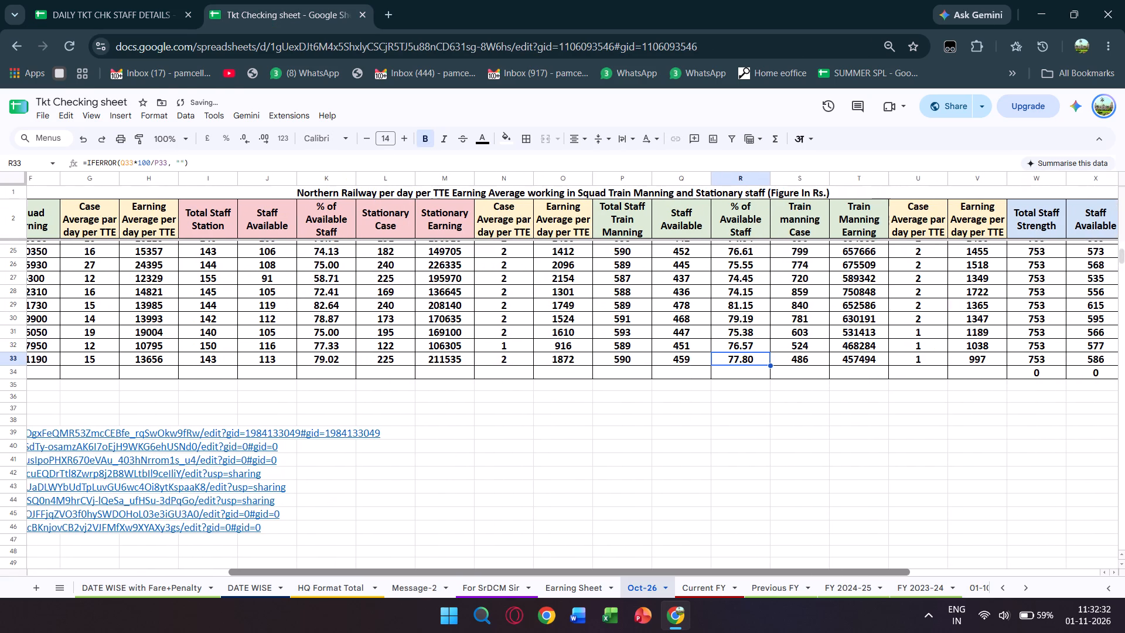
{"action": "left_click_drag", "start_coordinate": [885, 573], "coordinate": [976, 575]}
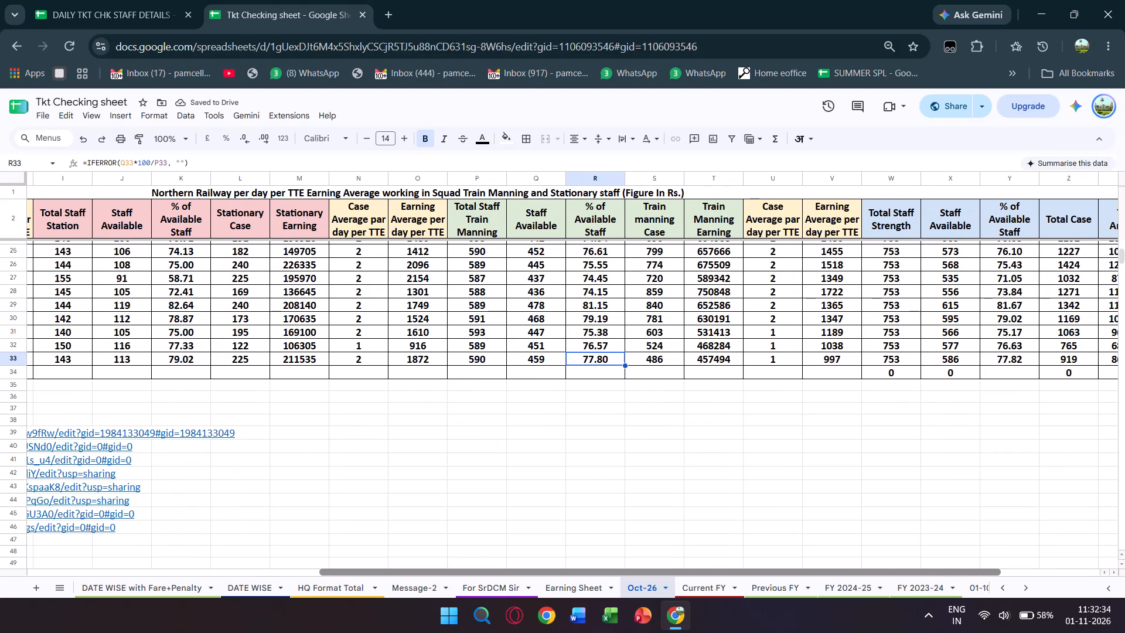
{"action": "left_click_drag", "start_coordinate": [976, 575], "coordinate": [1034, 575]}
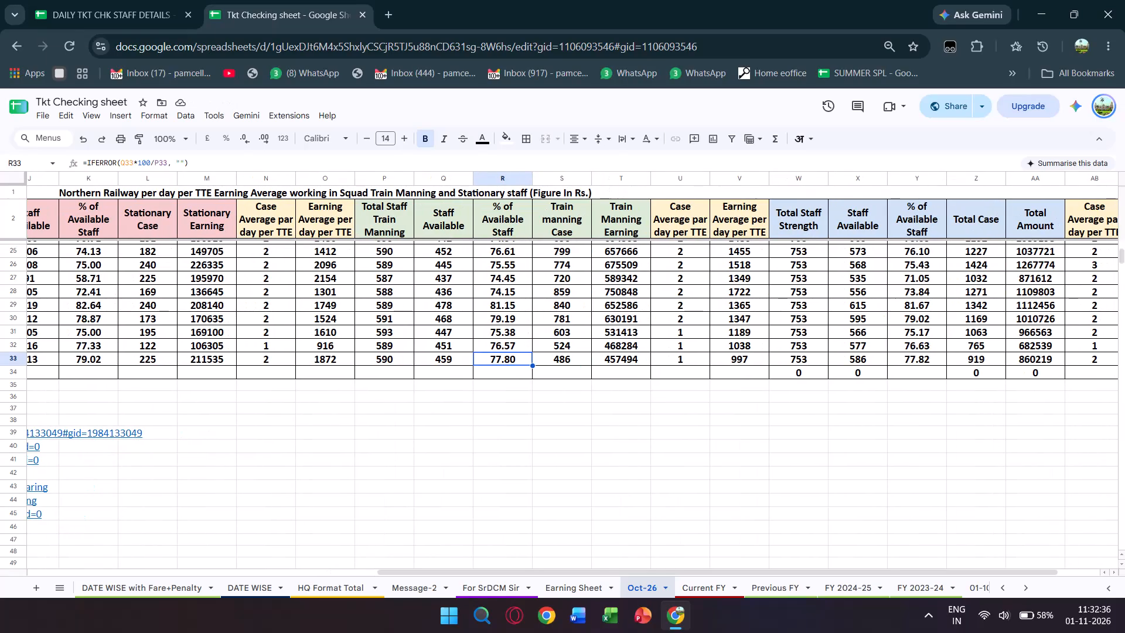
{"action": "left_click_drag", "start_coordinate": [850, 574], "coordinate": [394, 576]}
{"action": "left_click", "coordinate": [111, 527]}
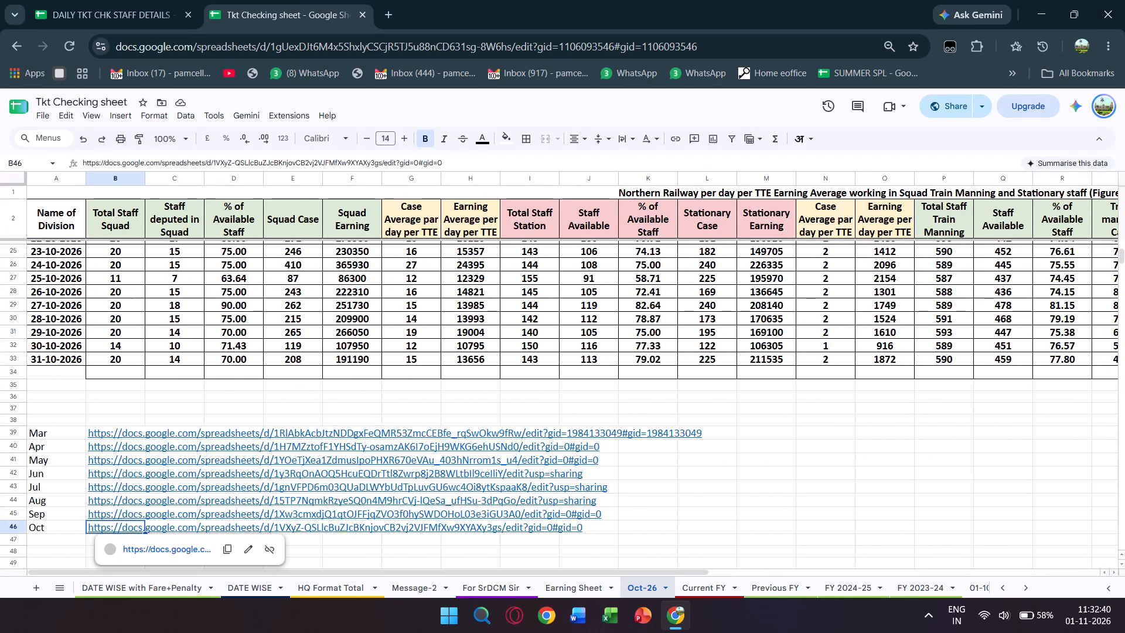
{"action": "left_click", "coordinate": [136, 552]}
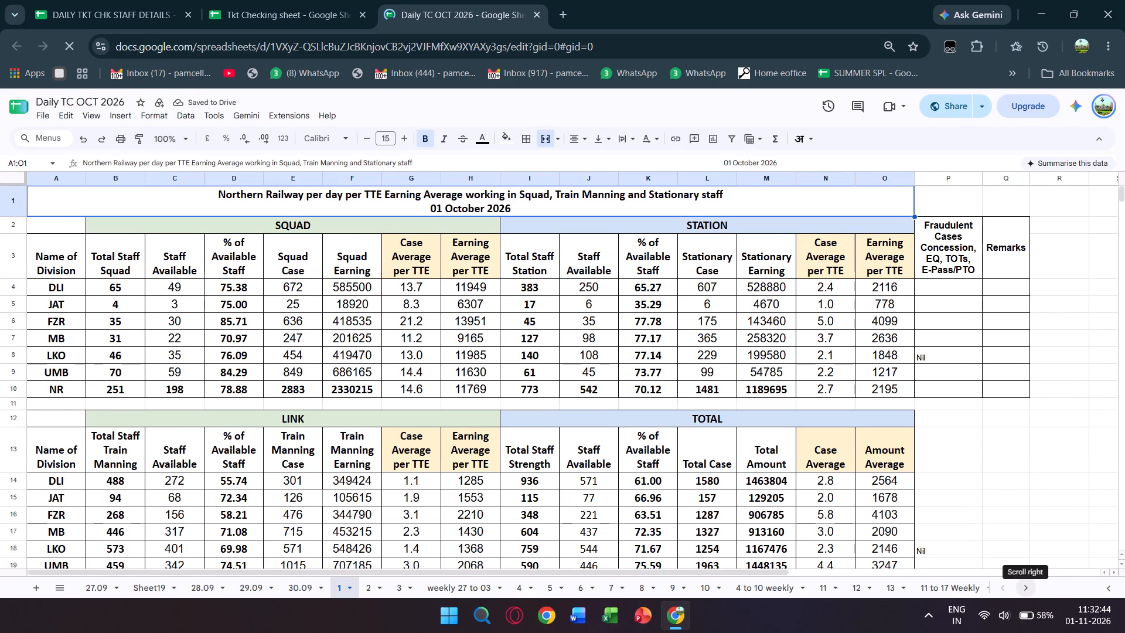
{"action": "triple_click", "coordinate": [1024, 582], "text": "ctrl"}
{"action": "left_click", "coordinate": [1024, 582], "text": "ctrl"}
{"action": "left_click", "coordinate": [862, 581]}
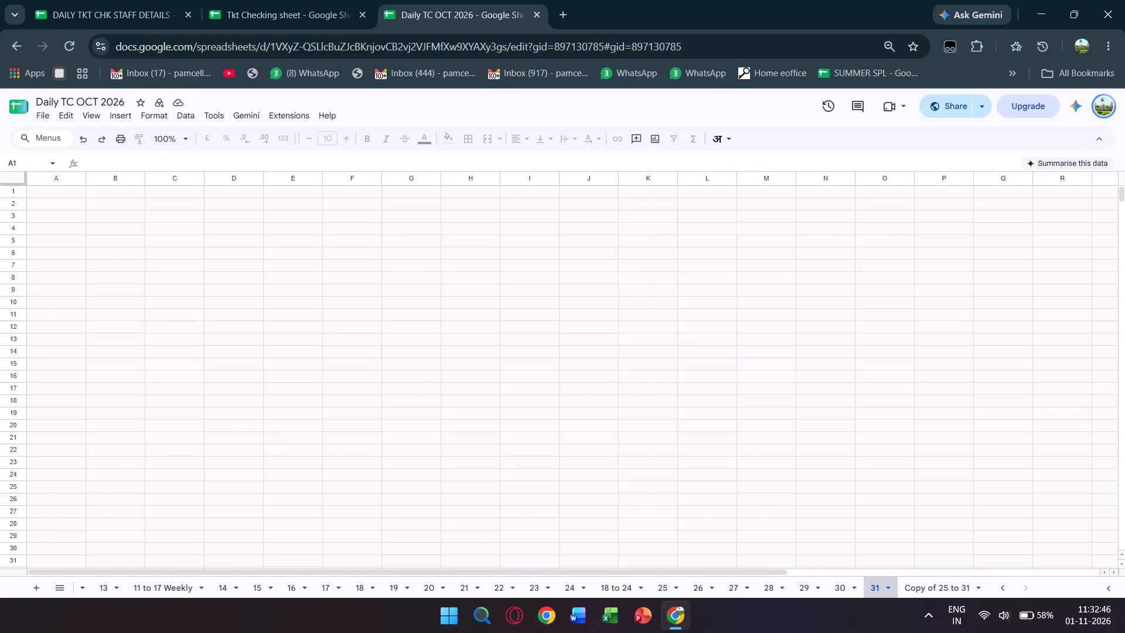
Copy the 31-10-2026 Oct-26 figures from Total Staff Squad through Stationary Earning and paste values only into sheet 31's upper LKO row.
{"action": "left_click", "coordinate": [255, 21]}
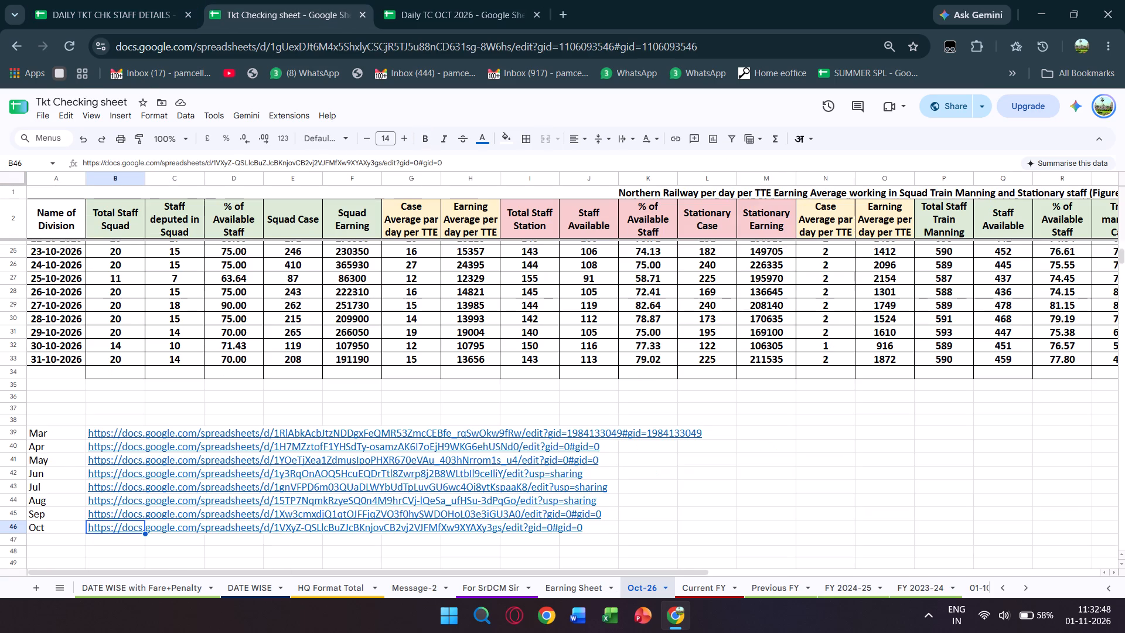
{"action": "left_click", "coordinate": [125, 356]}
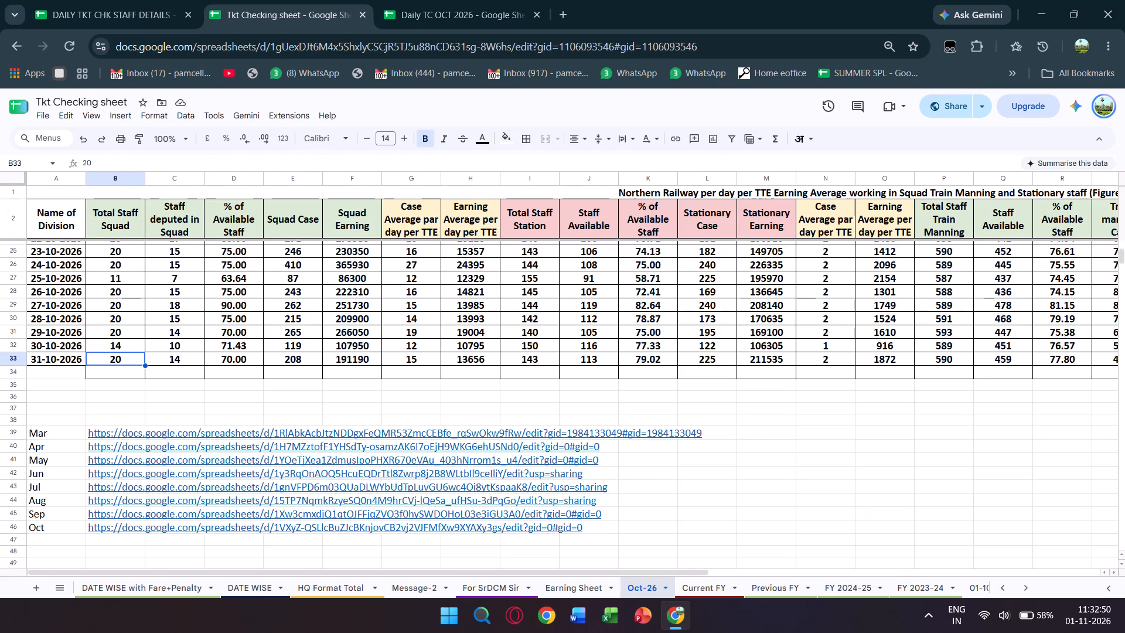
{"action": "left_click", "coordinate": [738, 356], "text": "shift"}
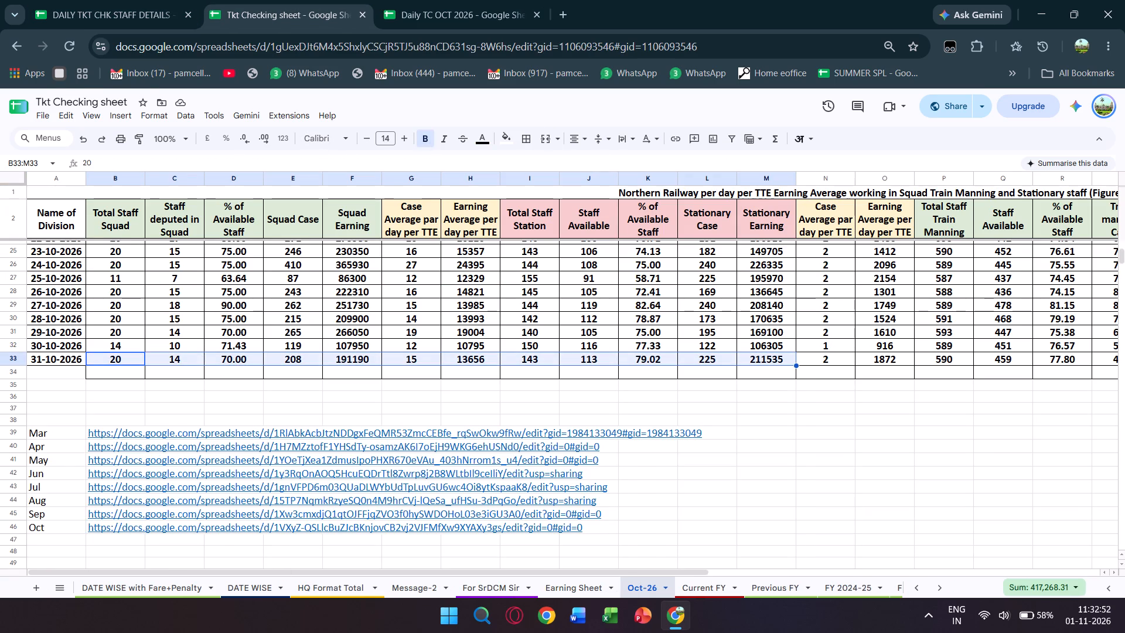
{"action": "key", "text": "ctrl+c"}
{"action": "left_click", "coordinate": [459, 24]}
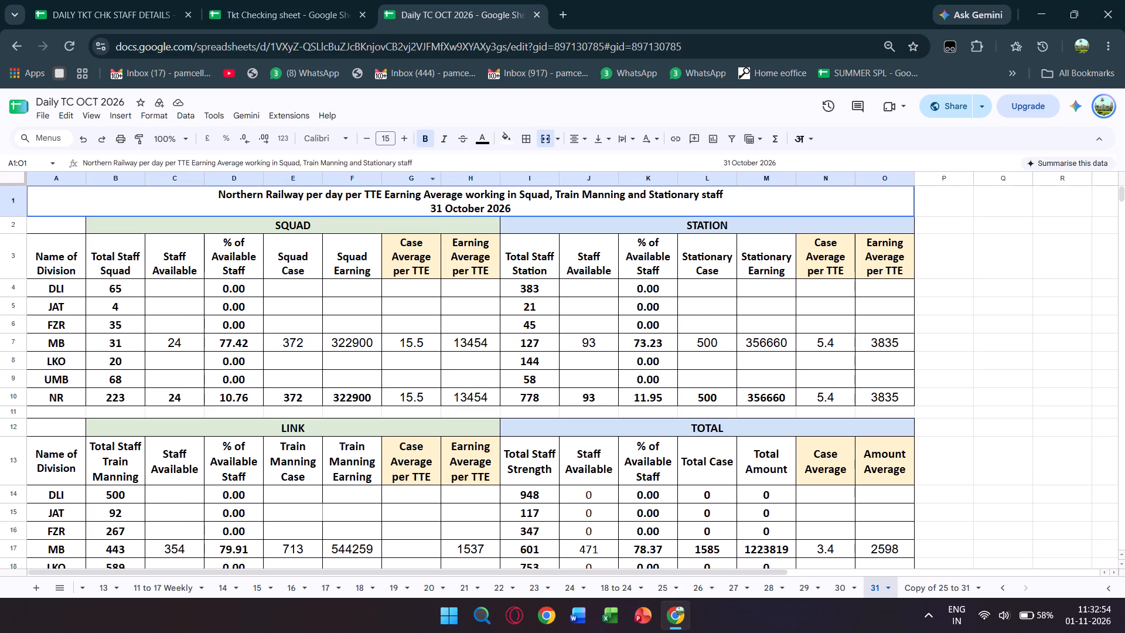
{"action": "left_click", "coordinate": [125, 359]}
{"action": "key", "text": "ctrl+shift+v"}
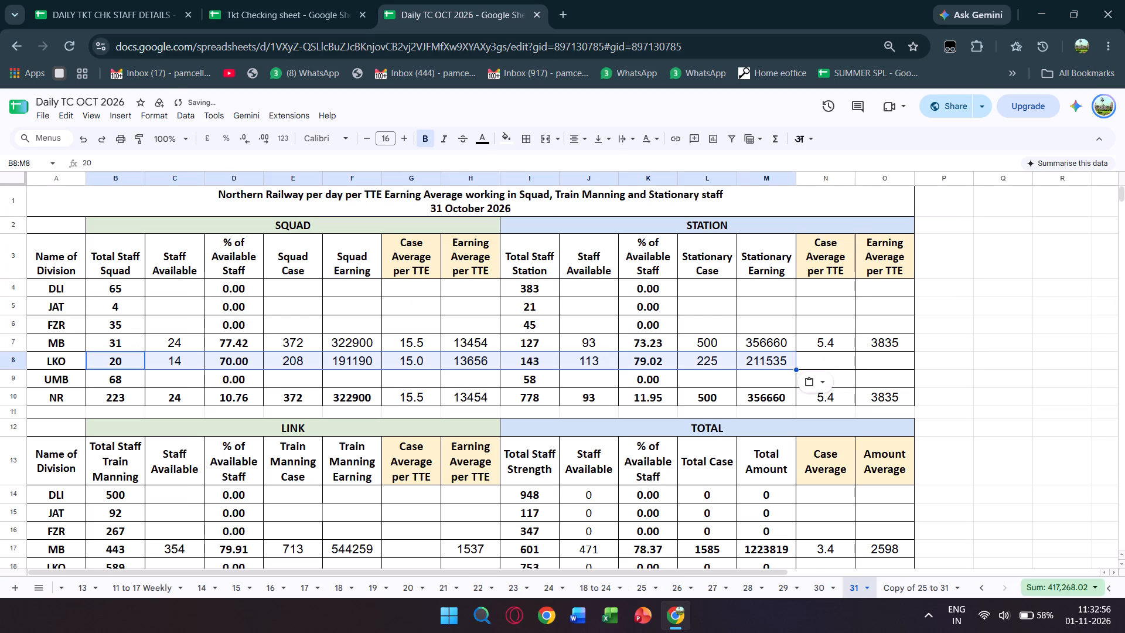
Fill the MB row formulas down into LKO for SQUAD % of Available Staff, Case Average and Earning Average, and STATION % of Available Staff.
{"action": "left_click", "coordinate": [229, 365]}
{"action": "key", "text": "ctrl+d"}
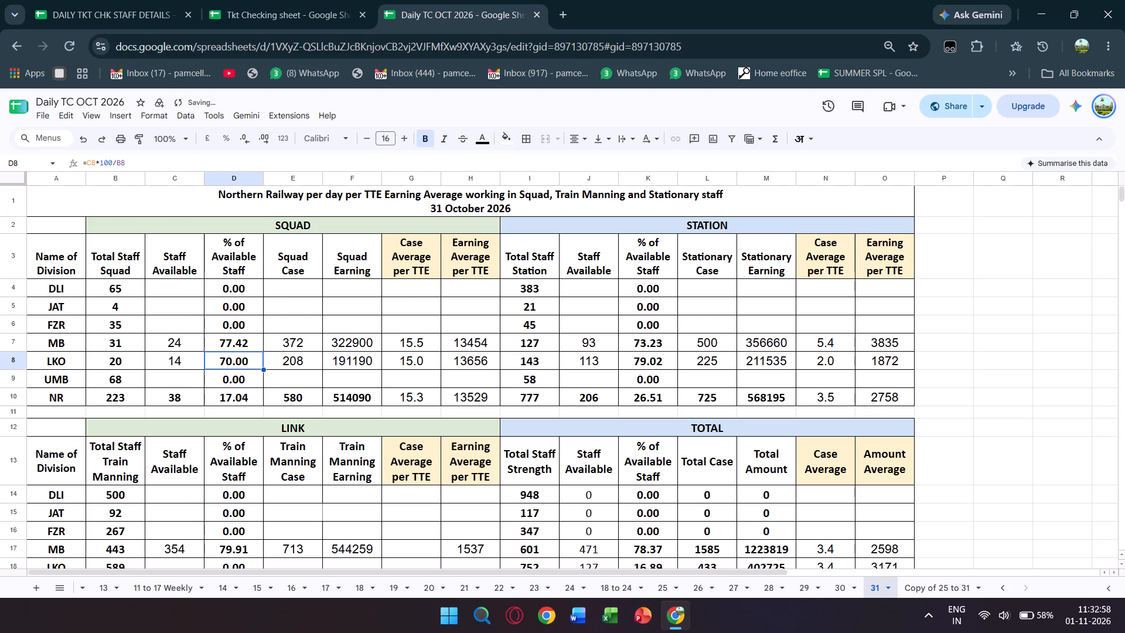
{"action": "left_click_drag", "start_coordinate": [422, 365], "coordinate": [476, 366]}
{"action": "key", "text": "ctrl+d"}
{"action": "left_click", "coordinate": [648, 364]}
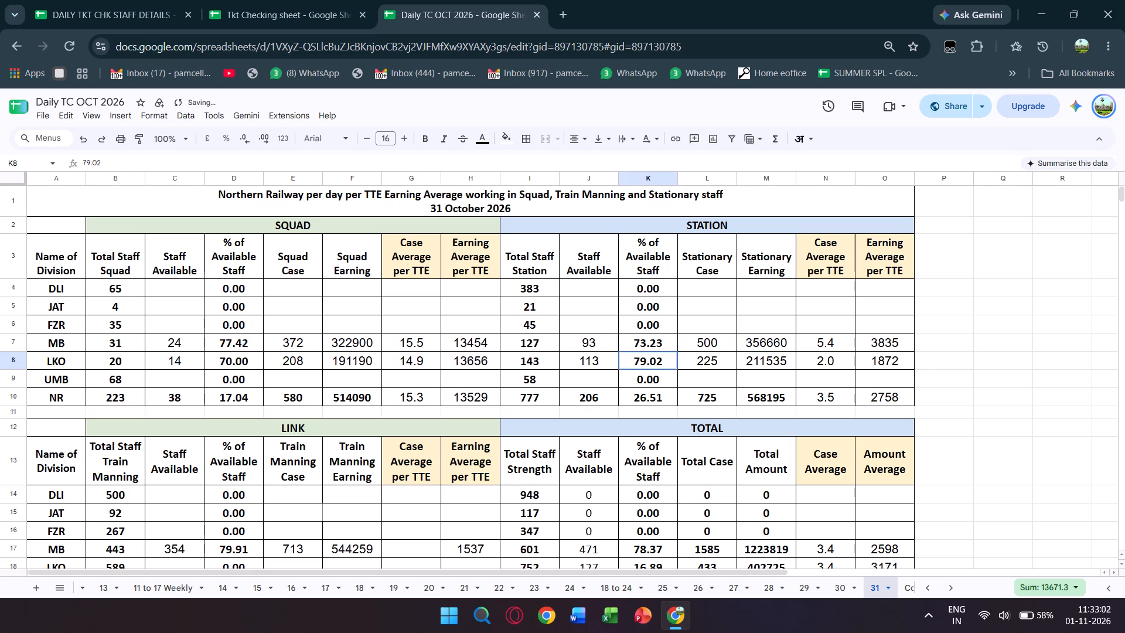
{"action": "key", "text": "ctrl+d"}
{"action": "left_click", "coordinate": [818, 367]}
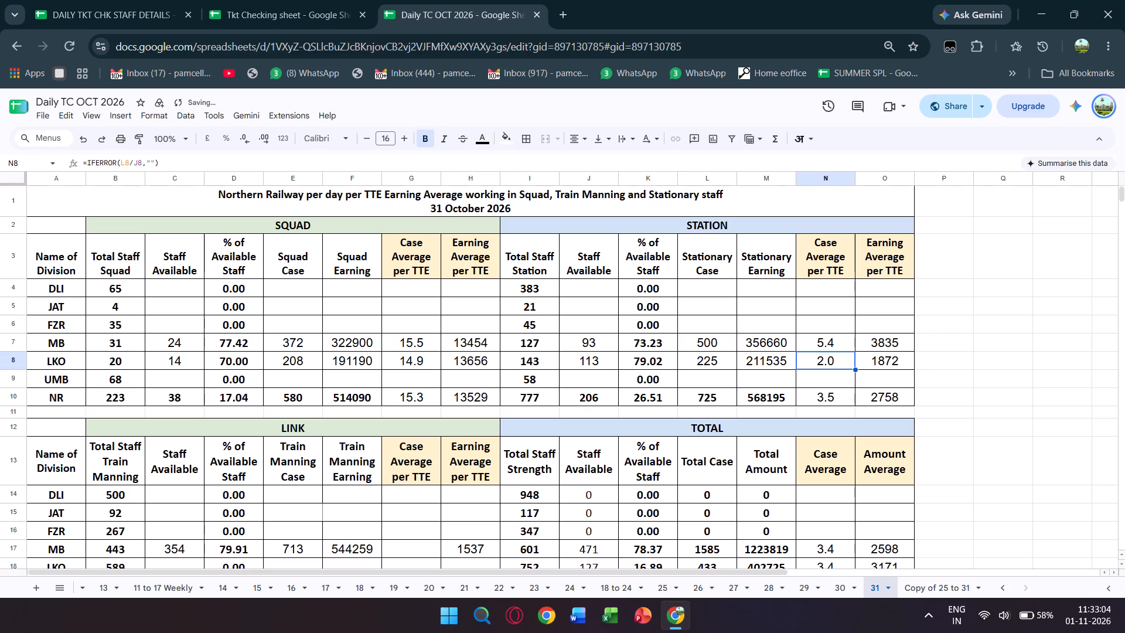
Copy the 31-10-2026 figures from Total Staff Train Manning through Train Manning Earning and paste values only into sheet 31's LINK LKO row.
{"action": "left_click", "coordinate": [299, 9]}
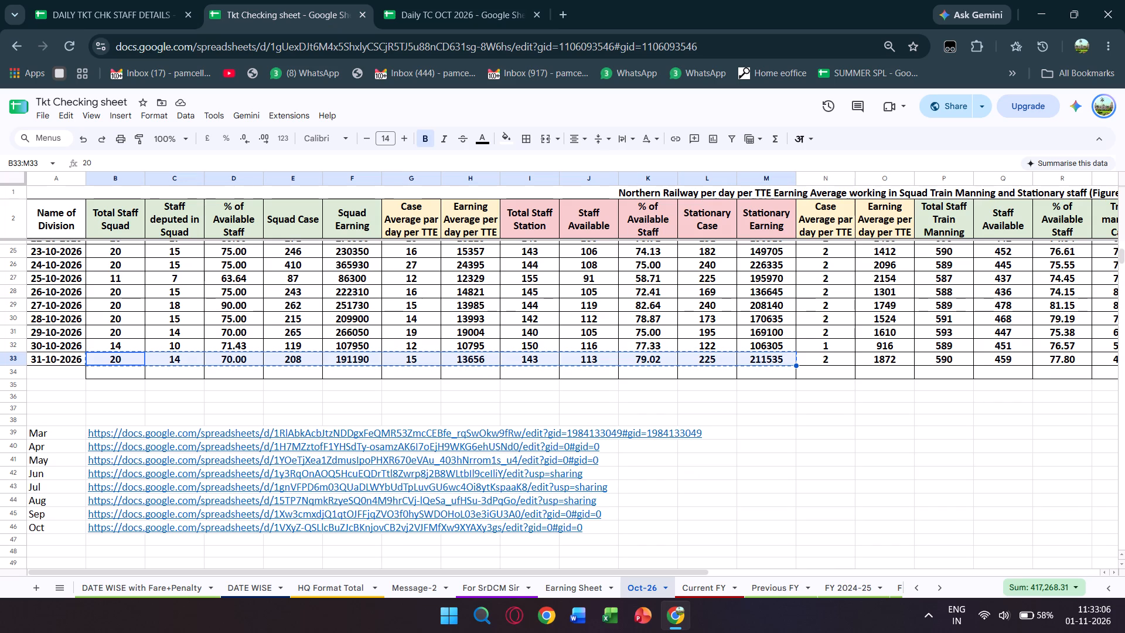
{"action": "left_click", "coordinate": [965, 363]}
{"action": "key", "text": "shift+Right"}
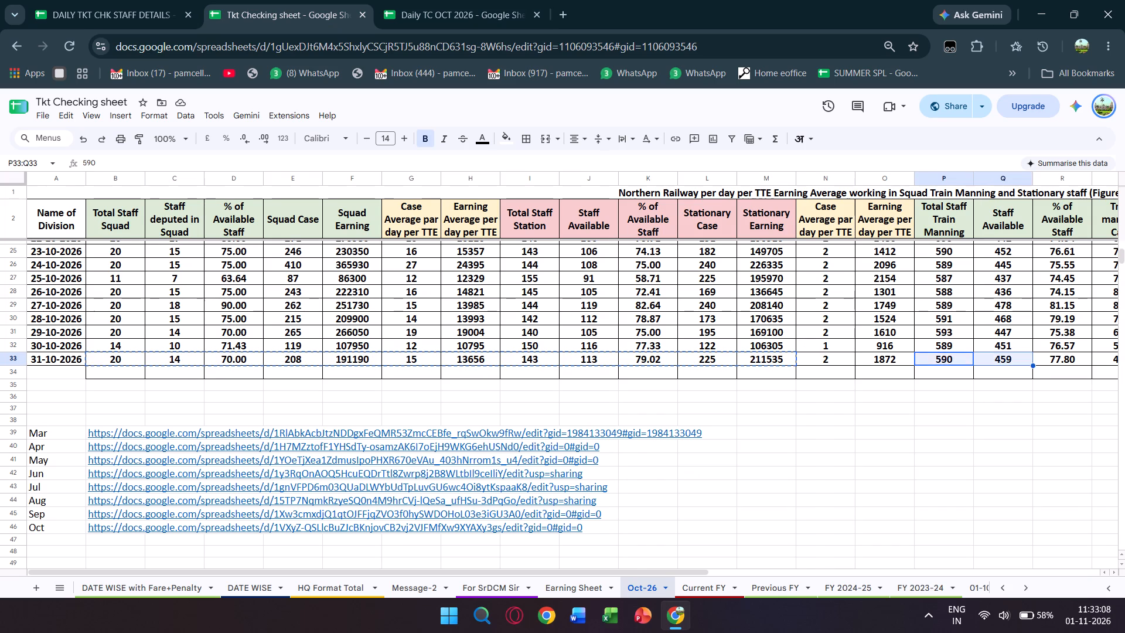
{"action": "key", "text": "shift+Right"}
{"action": "key", "text": "shift+Right"}
{"action": "key", "text": "shift+Right"}
{"action": "key", "text": "shift+Right"}
{"action": "key", "text": "shift+Left"}
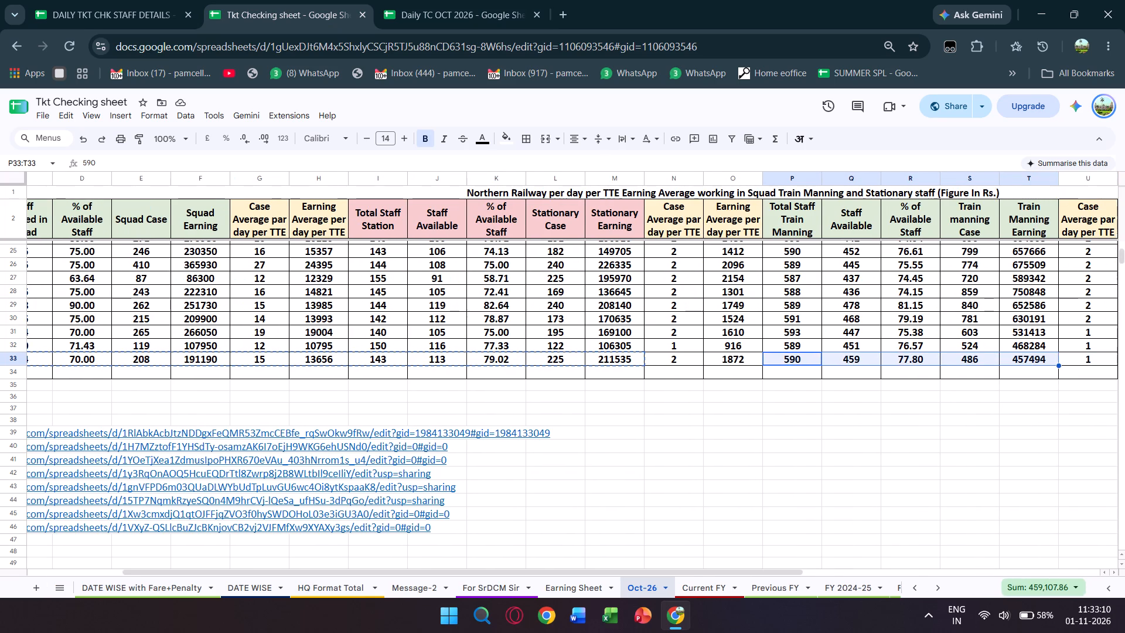
{"action": "key", "text": "ctrl+c"}
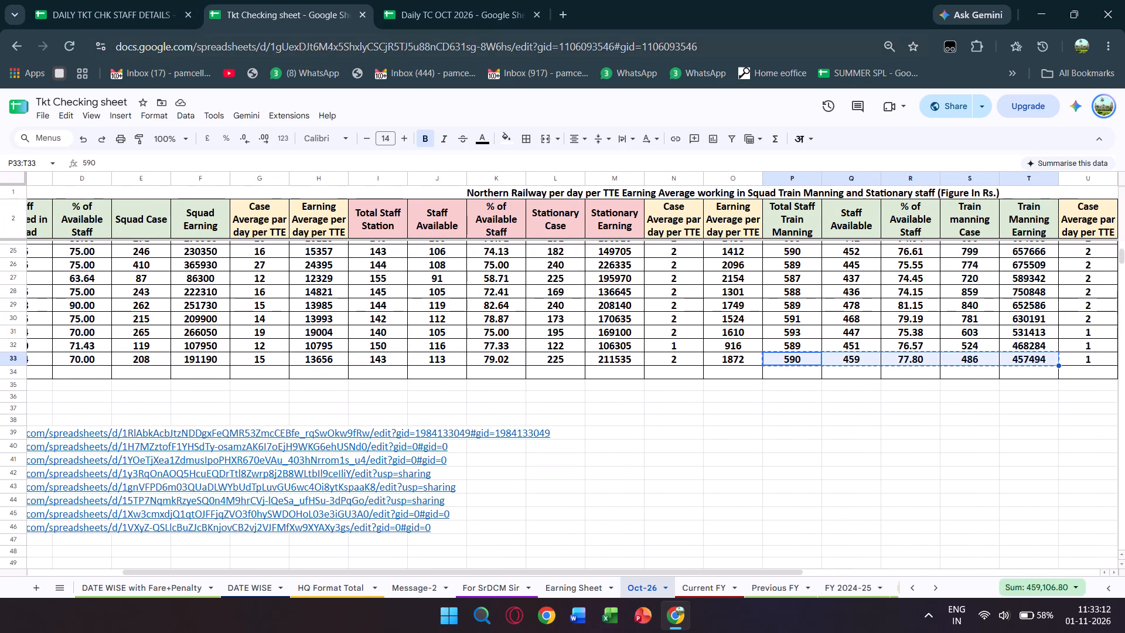
{"action": "left_click", "coordinate": [439, 26]}
{"action": "scroll", "coordinate": [195, 499], "scroll_direction": "down", "scroll_amount": 1}
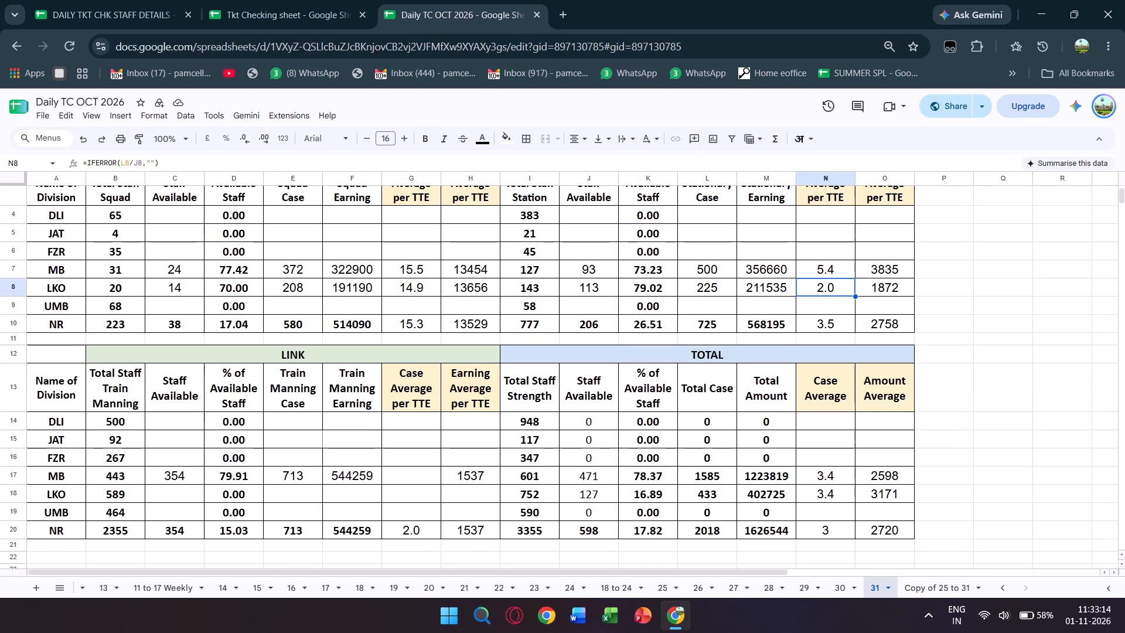
{"action": "left_click", "coordinate": [138, 500]}
{"action": "key", "text": "ctrl+shift+v"}
Fill the % of Available Staff formula down from MB into LKO in the LINK table.
{"action": "left_click", "coordinate": [224, 500]}
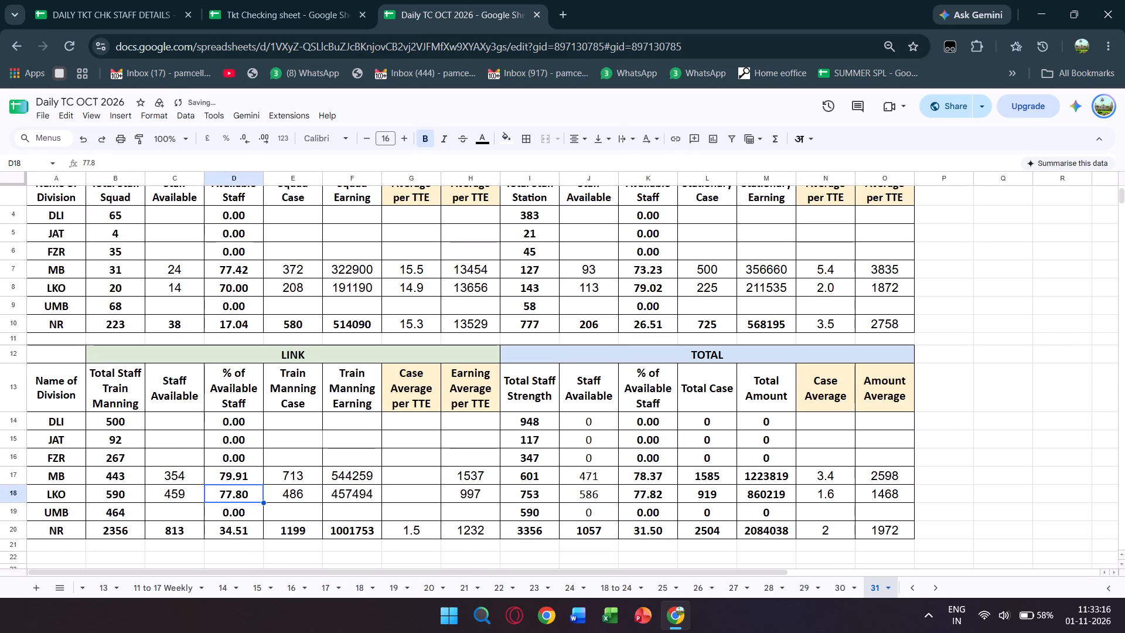
{"action": "key", "text": "ctrl+d"}
{"action": "left_click", "coordinate": [972, 460]}
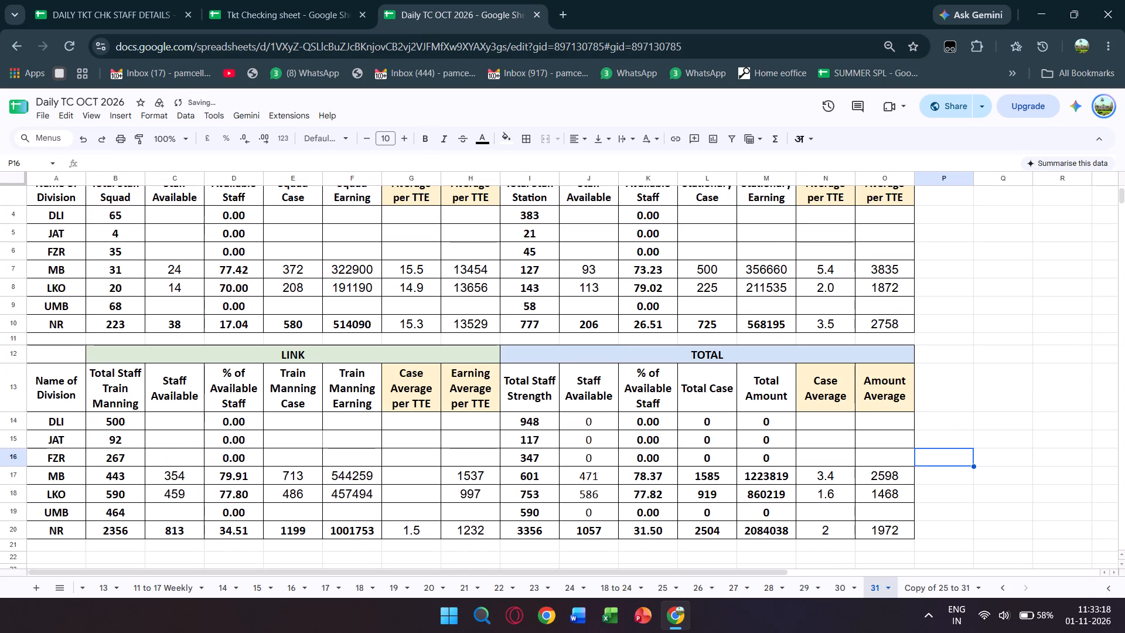
Extend the LINK table's Case Average per TTE formula from the NR row up to DLI, and close Daily TC OCT 2026.
{"action": "left_click", "coordinate": [417, 532]}
{"action": "left_click_drag", "start_coordinate": [441, 537], "coordinate": [439, 482]}
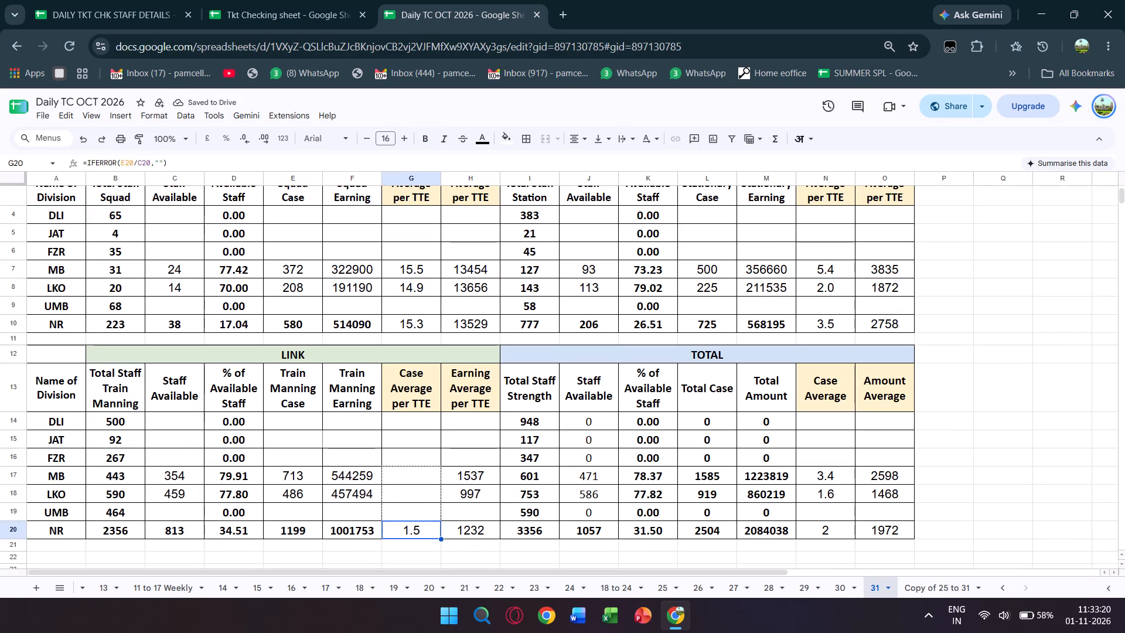
{"action": "left_click_drag", "start_coordinate": [439, 482], "coordinate": [442, 415]}
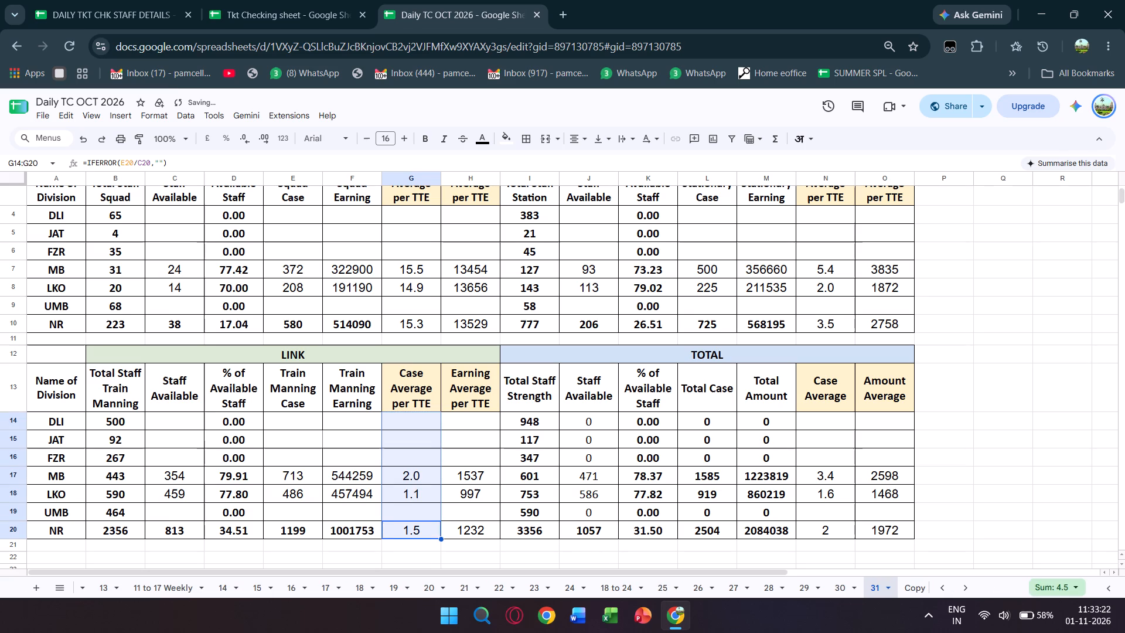
{"action": "left_click", "coordinate": [996, 448]}
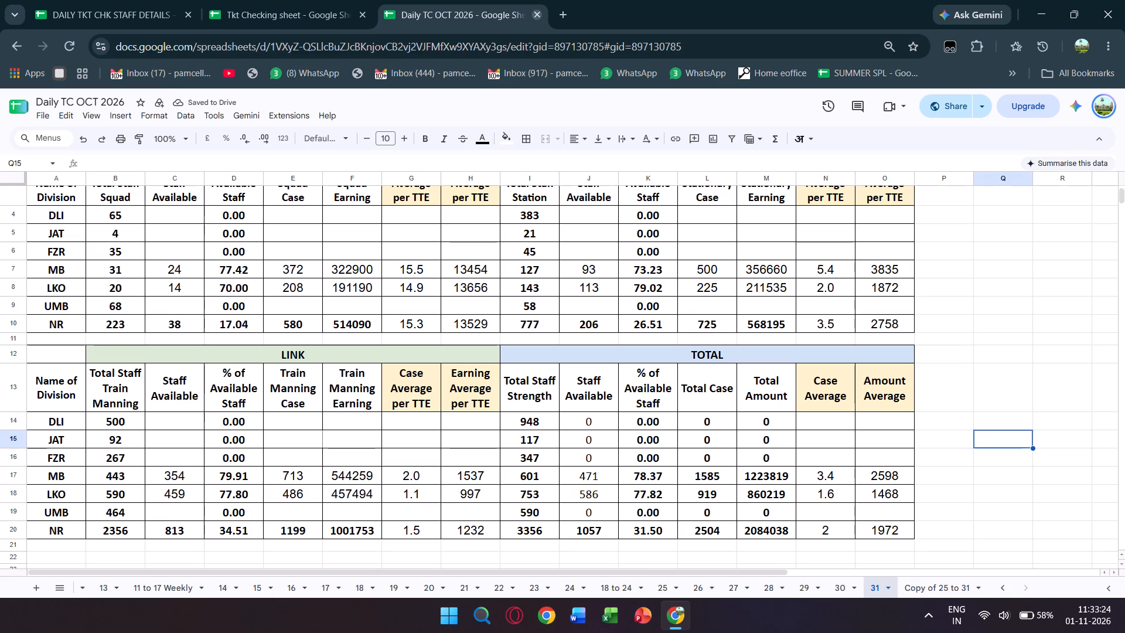
{"action": "left_click", "coordinate": [535, 14]}
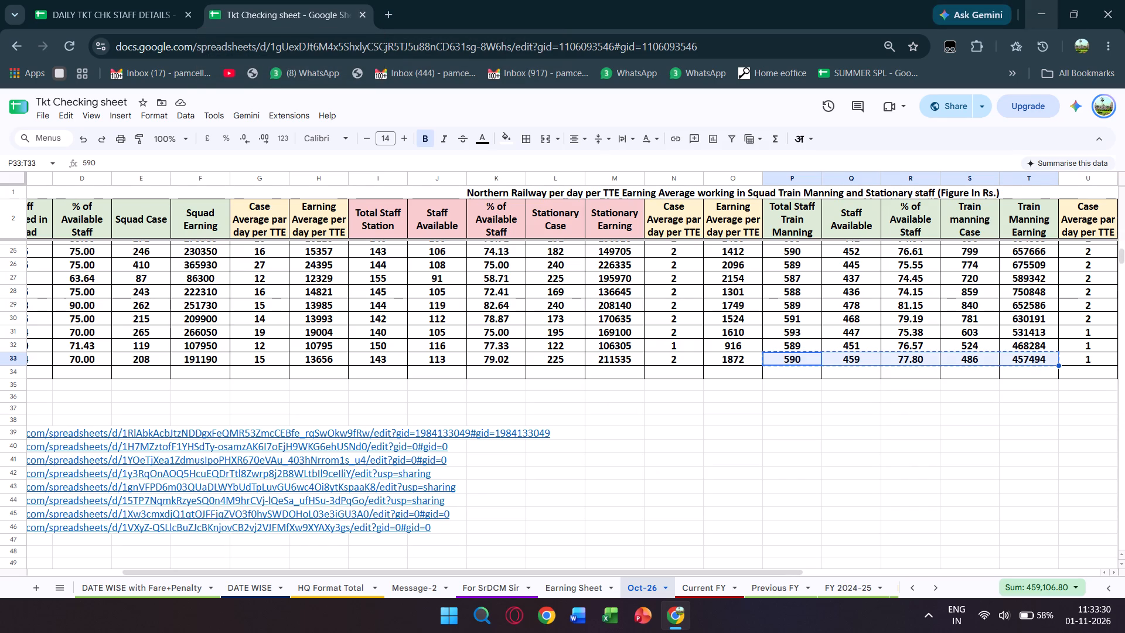
Open another Chrome window using the first of the two Mohammed profiles.
{"action": "left_click", "coordinate": [548, 615]}
{"action": "left_click", "coordinate": [364, 436]}
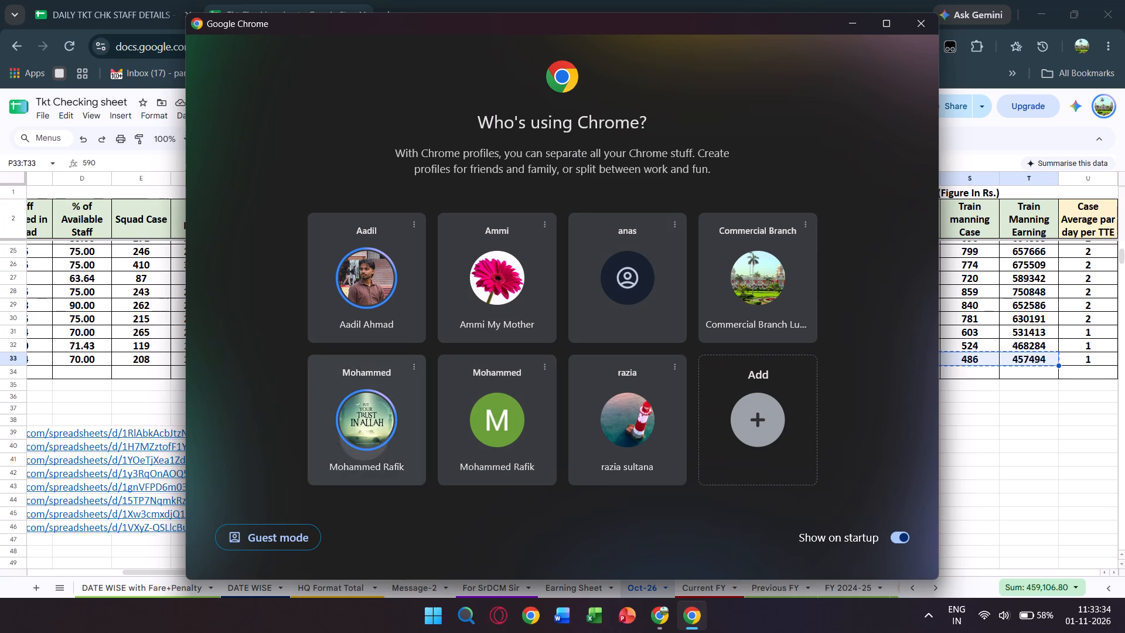